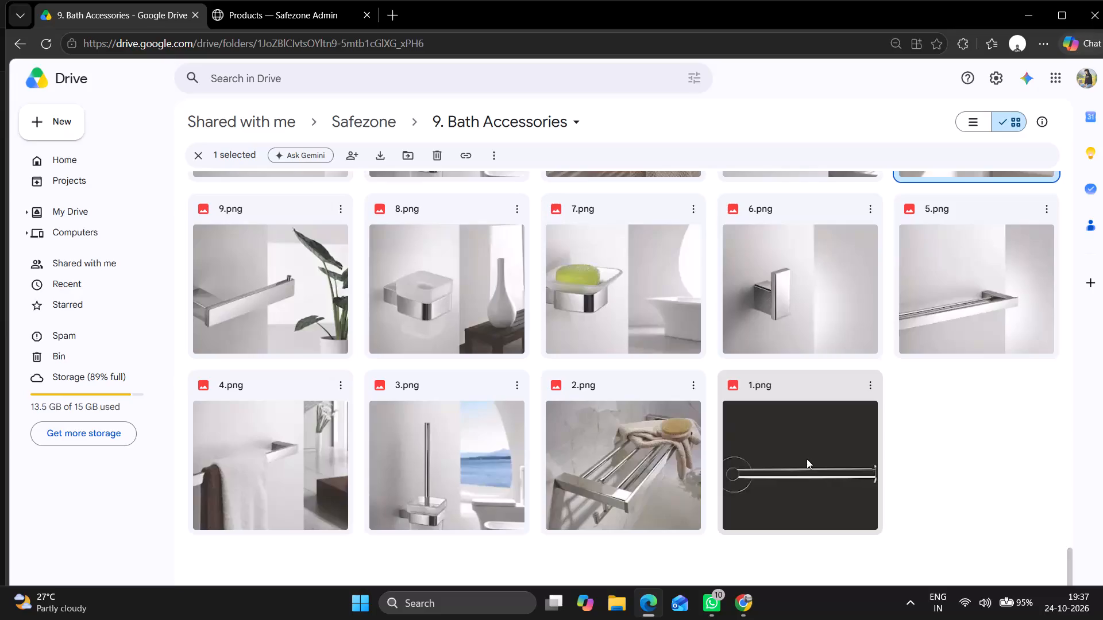
Download the brown woven bin image 81.png from the Bath Accessories folder.
scroll(811, 444, up, 2)
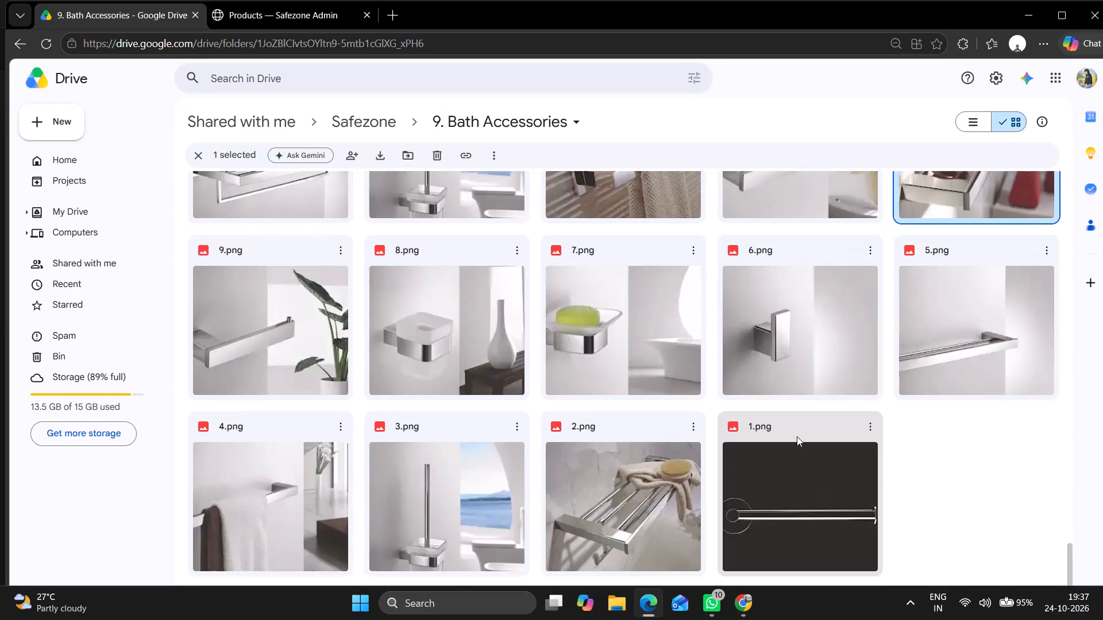
scroll(797, 436, up, 7)
scroll(734, 447, up, 1)
scroll(661, 429, up, 5)
scroll(358, 394, up, 3)
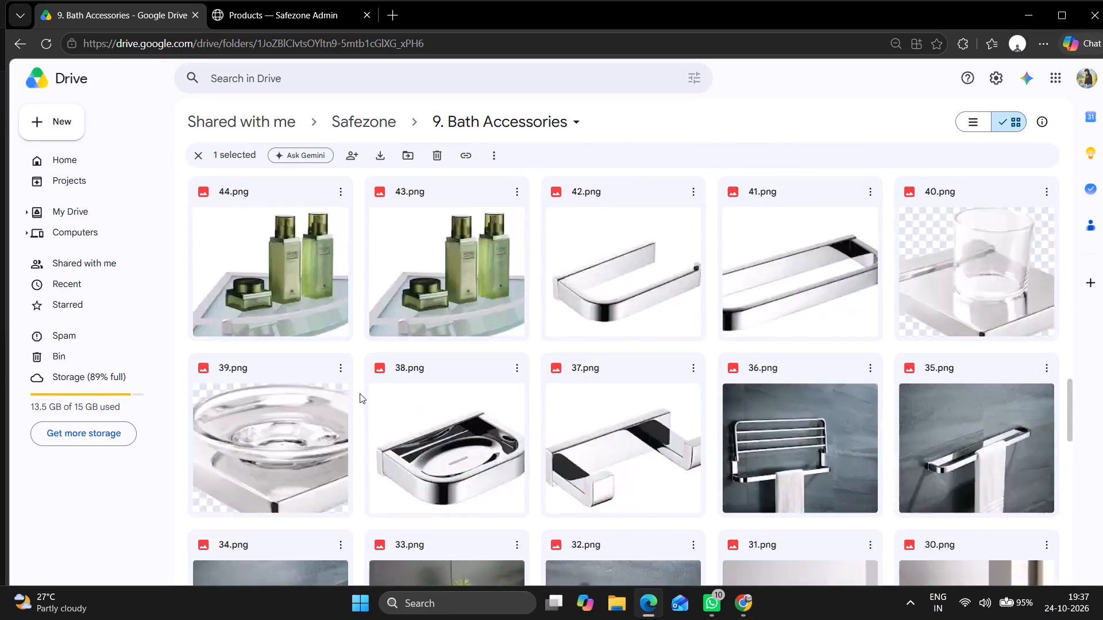
scroll(360, 393, up, 20)
scroll(360, 393, up, 3)
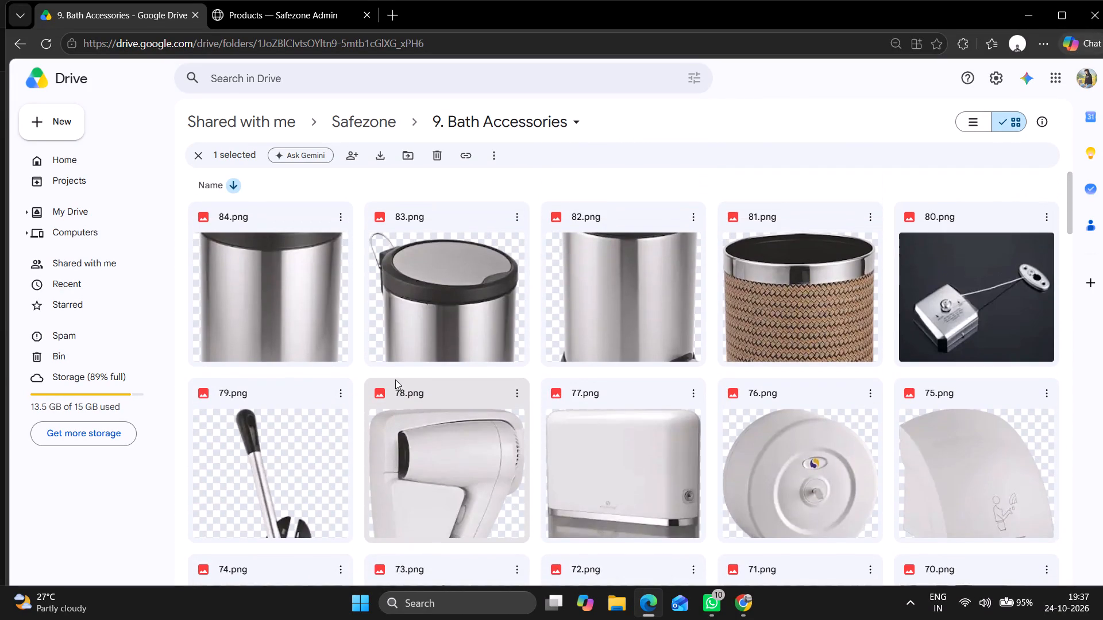
scroll(395, 379, up, 4)
scroll(300, 413, down, 2)
scroll(330, 399, up, 1)
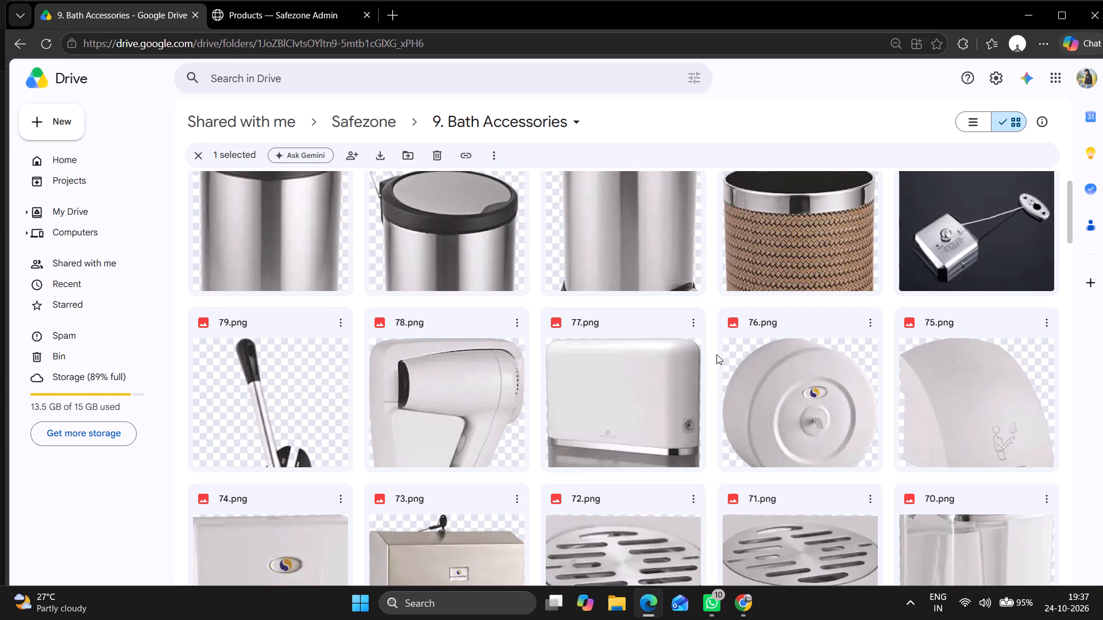
scroll(734, 306, up, 3)
click(865, 216)
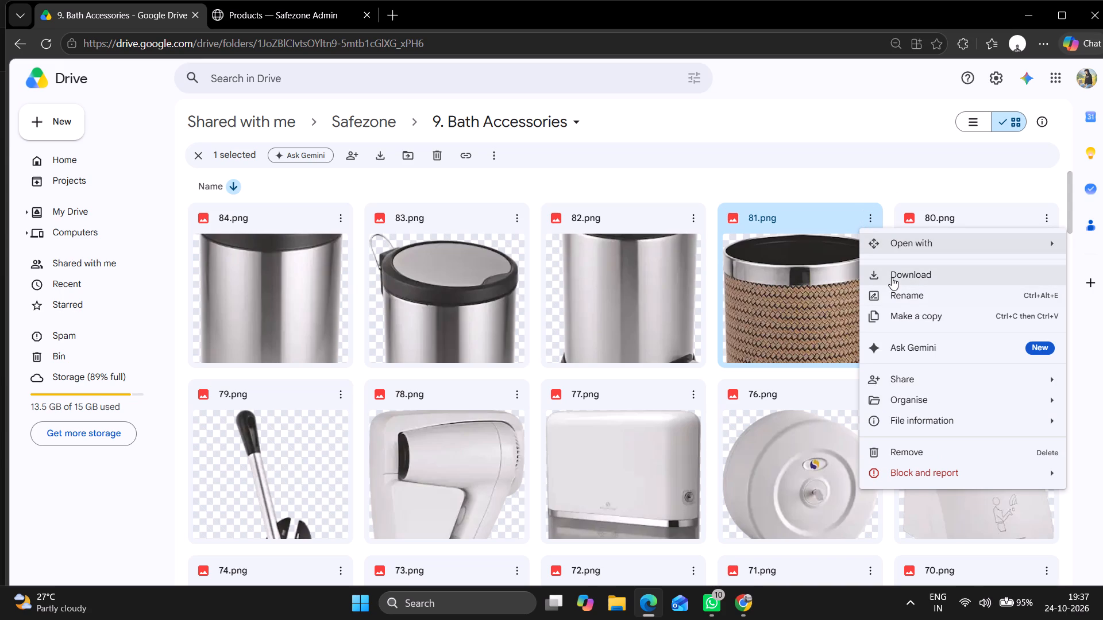
click(892, 277)
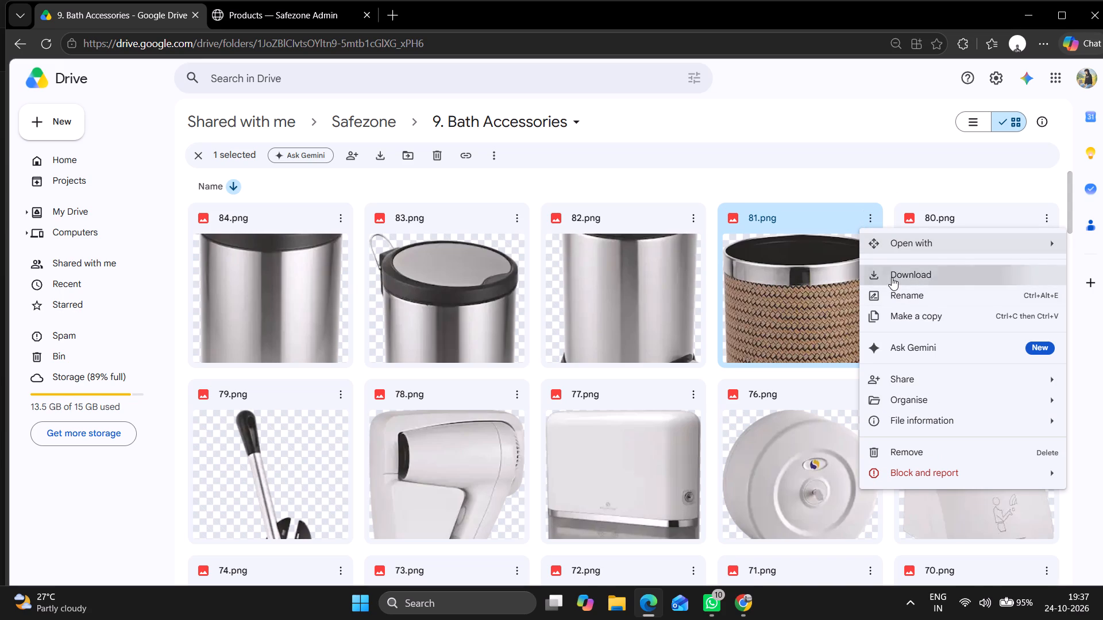
In the Safezone Admin new product form, enter the product name BINS and the price 1550.
click(241, 7)
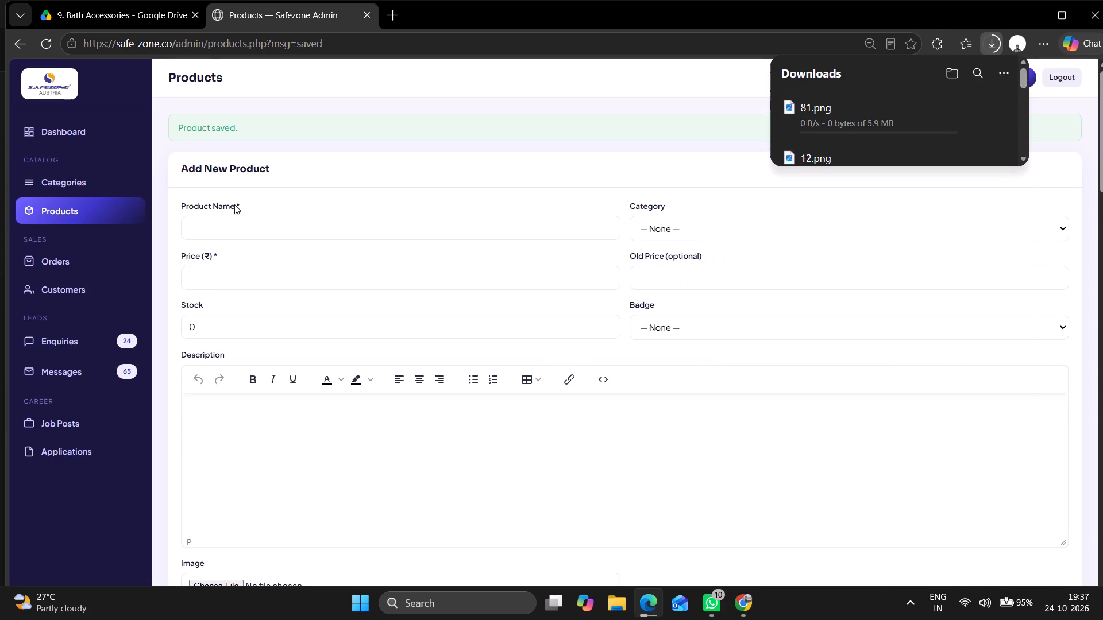
click(233, 232)
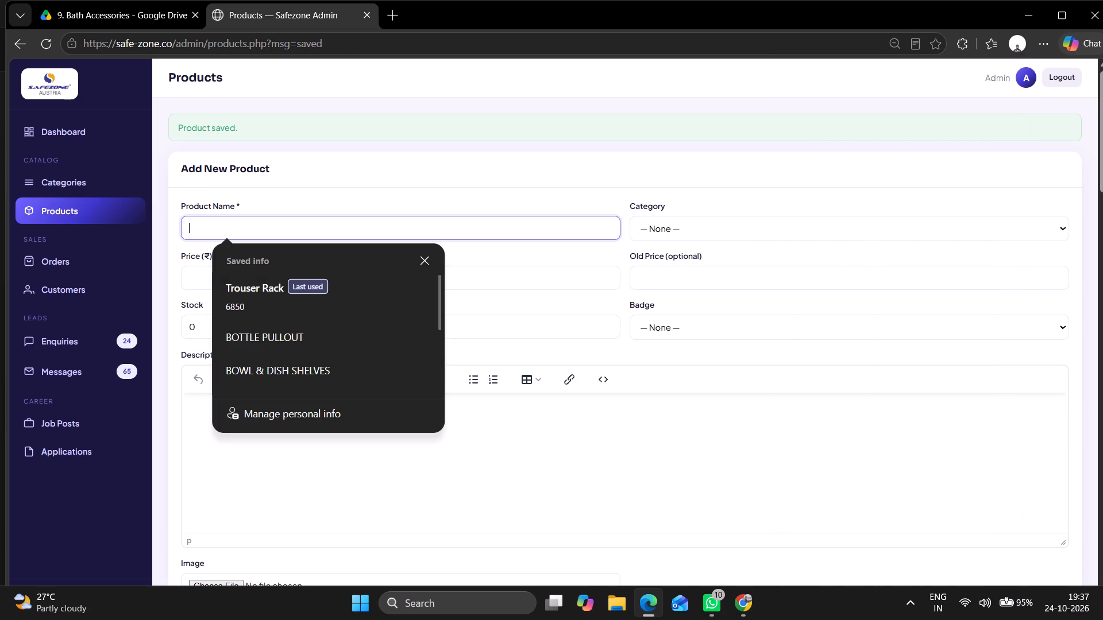
key(shift+b)
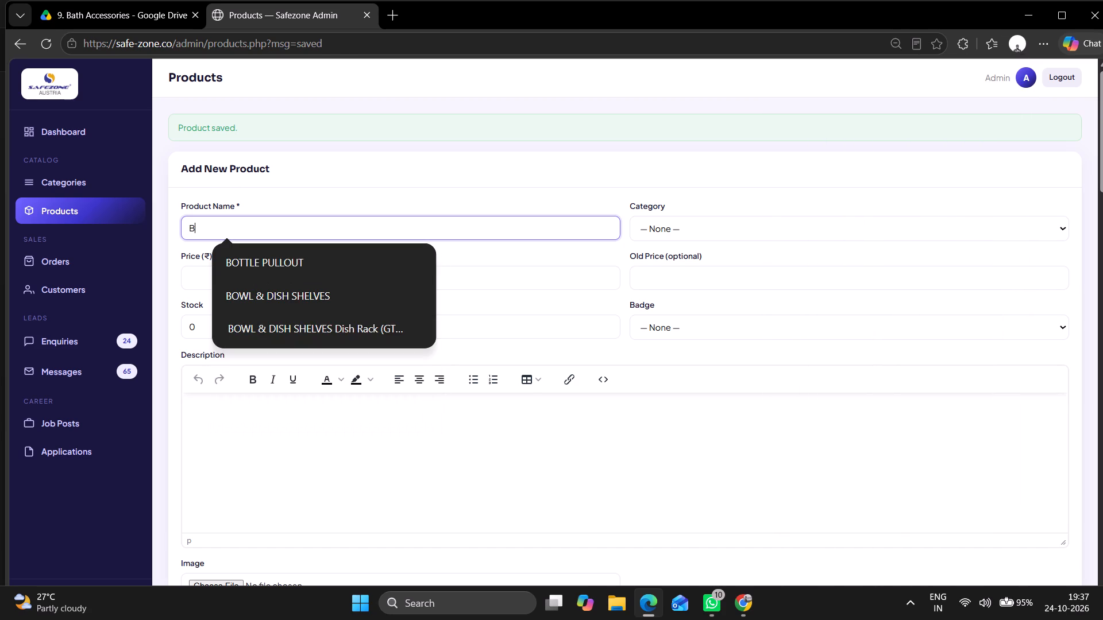
text(INS)
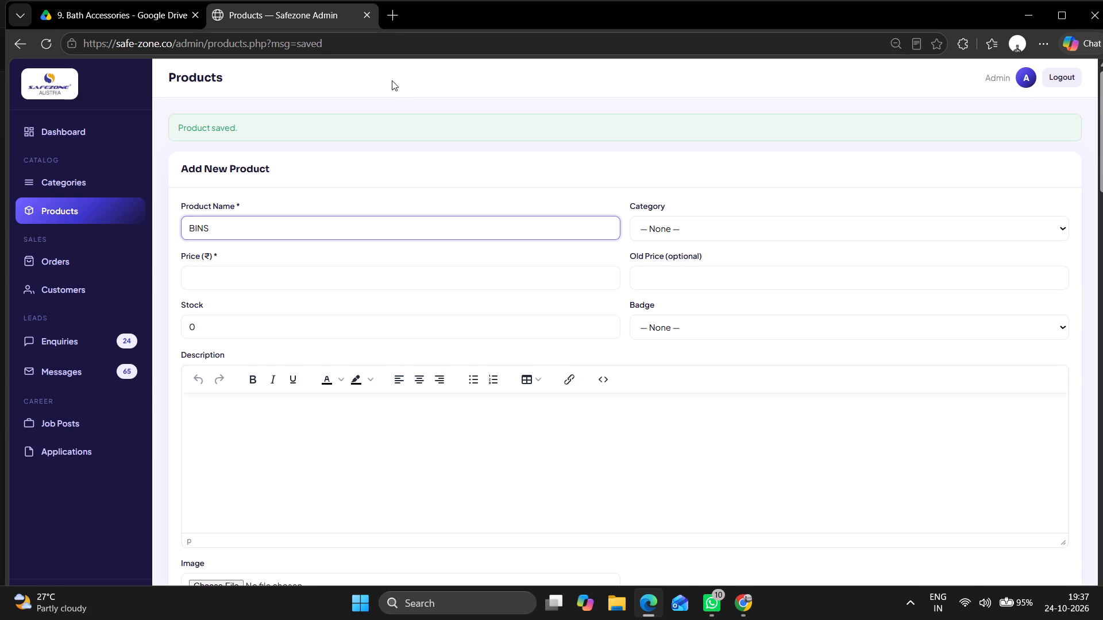
scroll(444, 92, up, 1)
triple_click(279, 279)
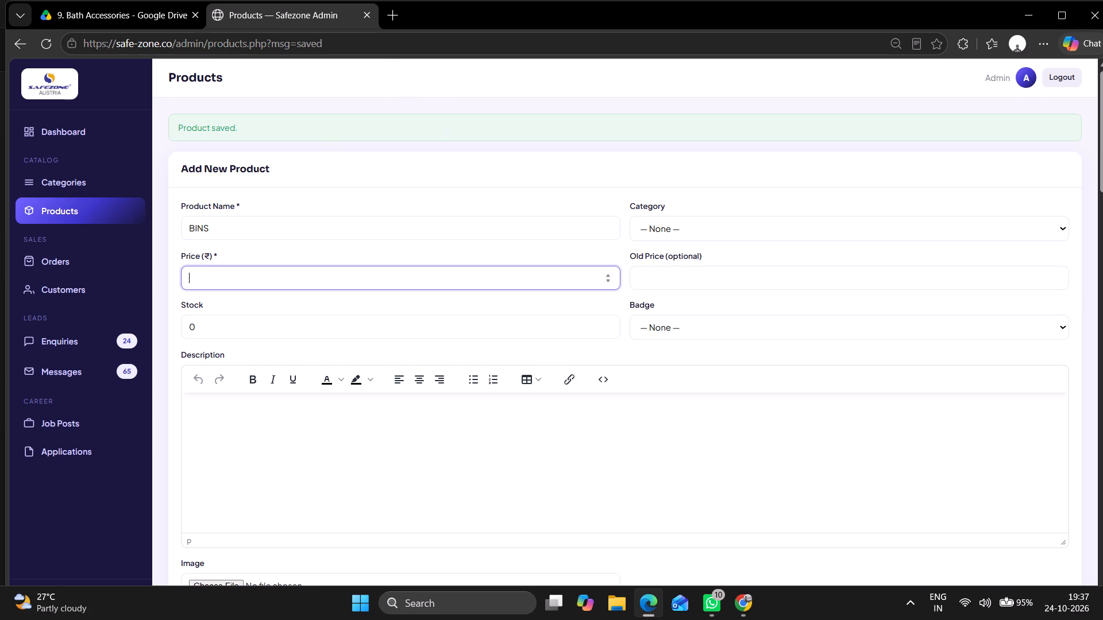
text(1550)
Set the product's category to Bathroom Accessories, its stock to 99 and its badge to NEW.
click(769, 230)
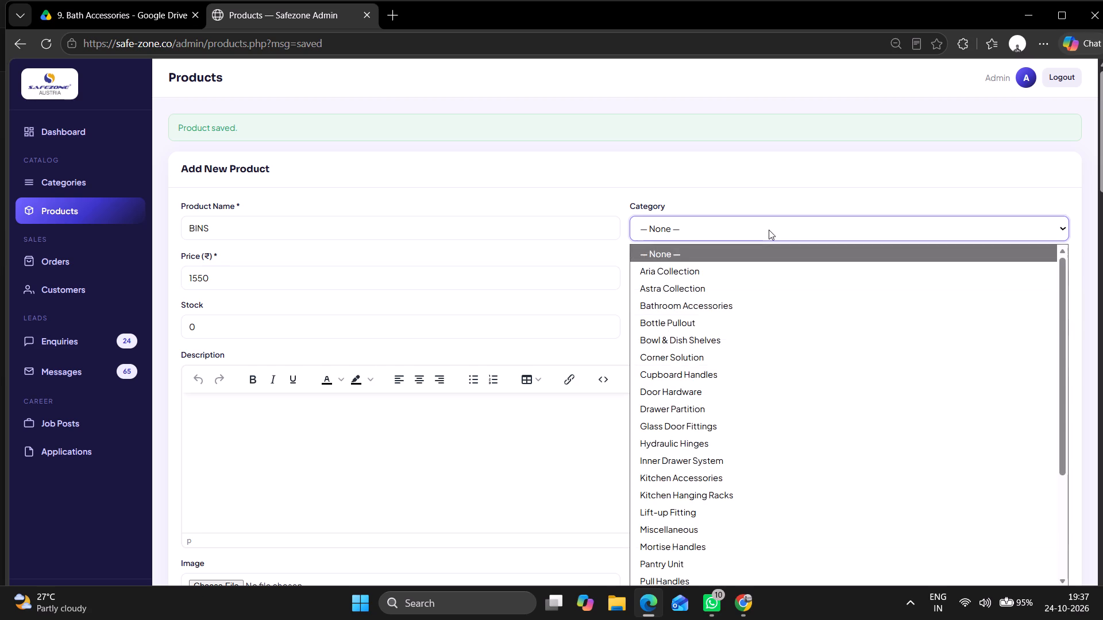
key(shift+b)
key(Return)
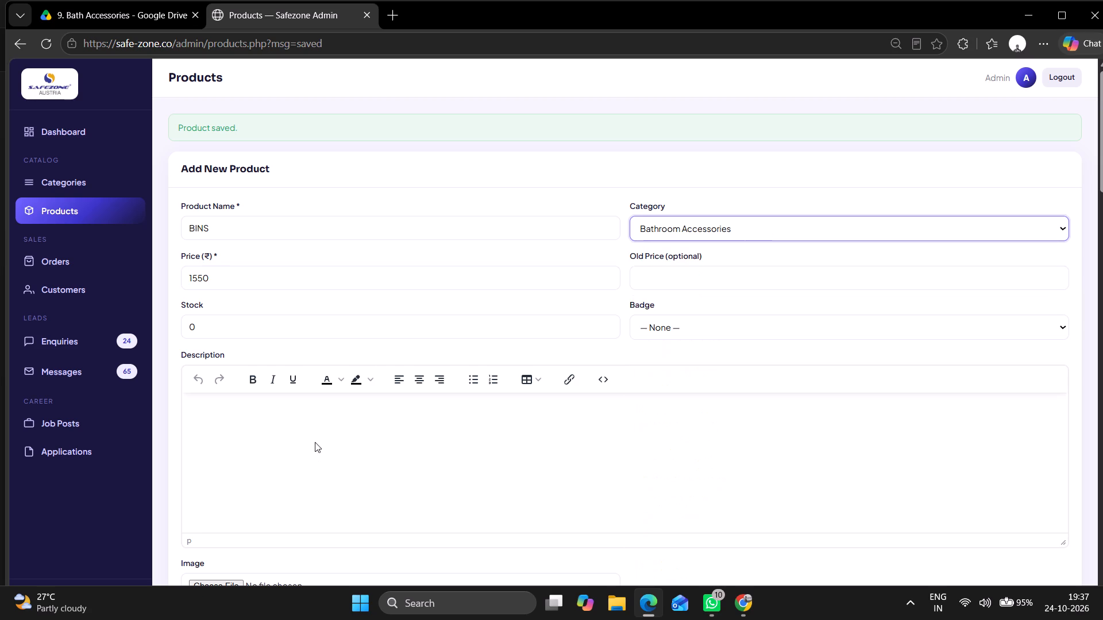
double_click(285, 327)
key(BackSpace)
key(BackSpace)
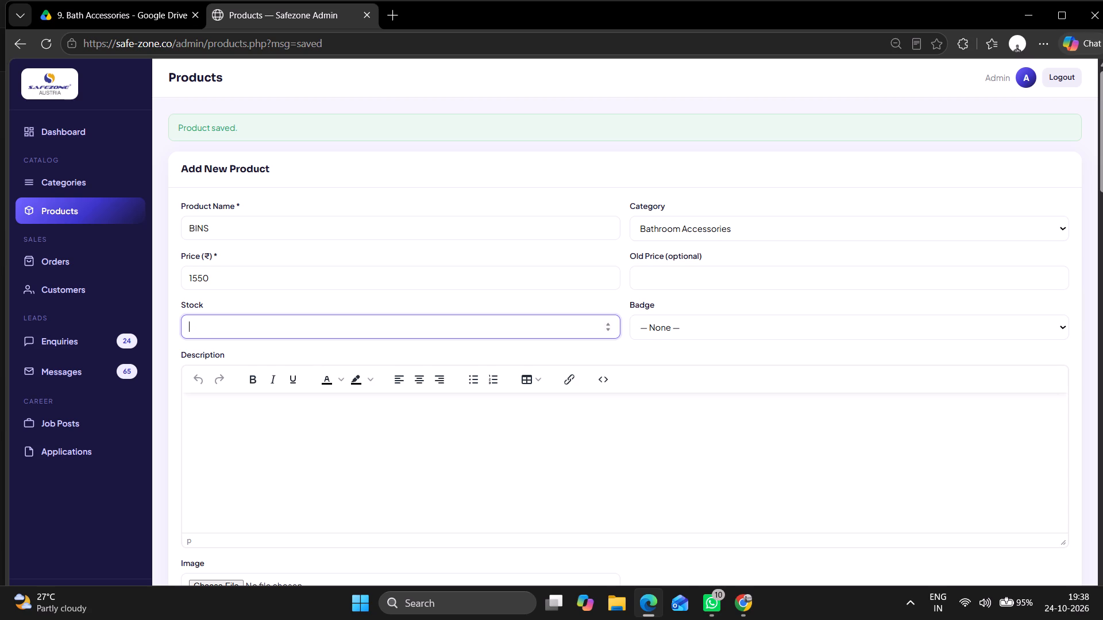
text(99)
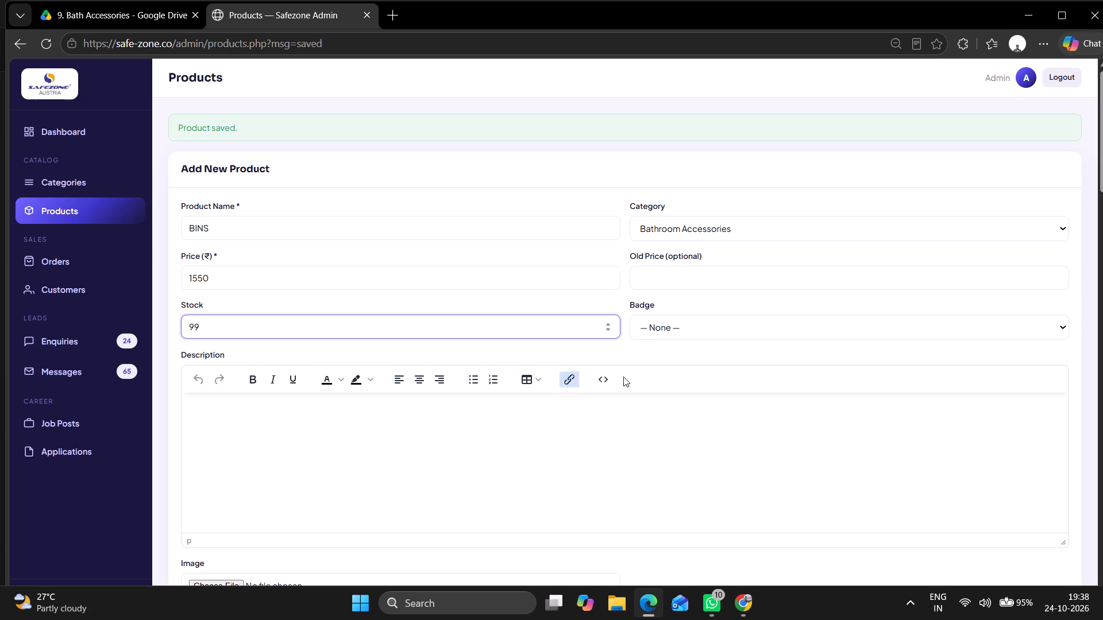
click(654, 328)
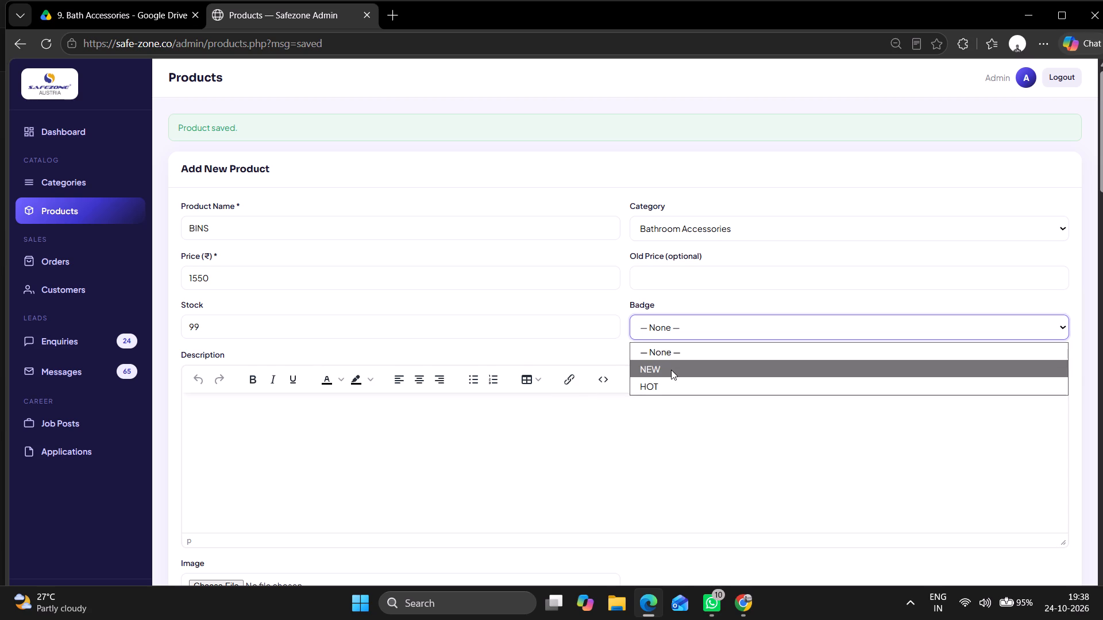
double_click(671, 370)
Attach the downloaded file 81.png as the product image.
scroll(580, 417, down, 2)
double_click(229, 443)
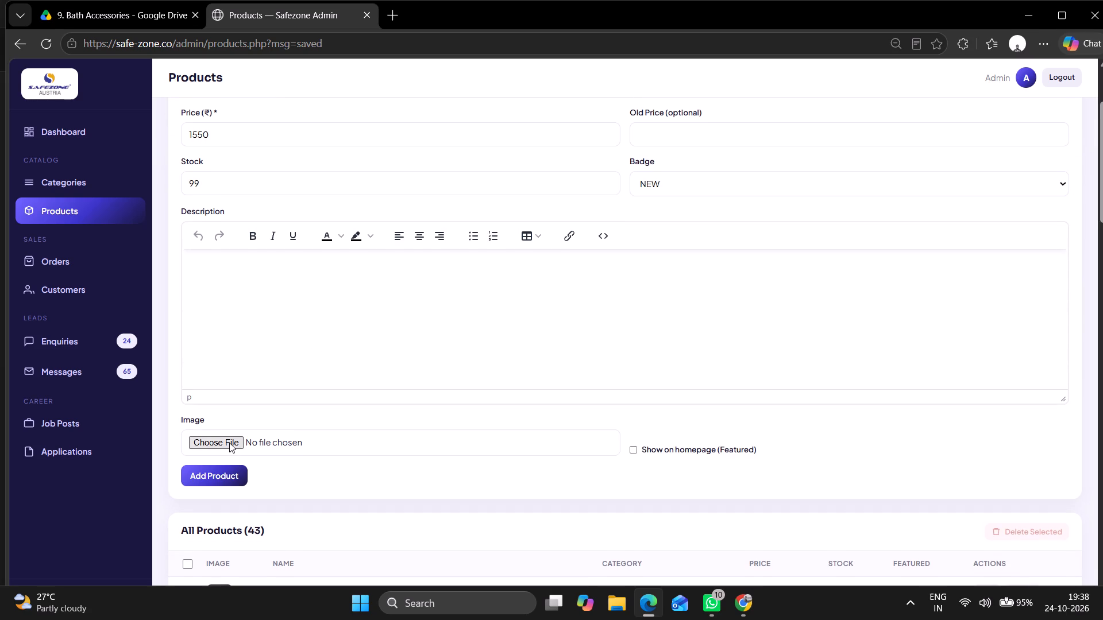
double_click(236, 120)
Enter "Leather dustbin" as the first line of the product description.
scroll(427, 422, up, 2)
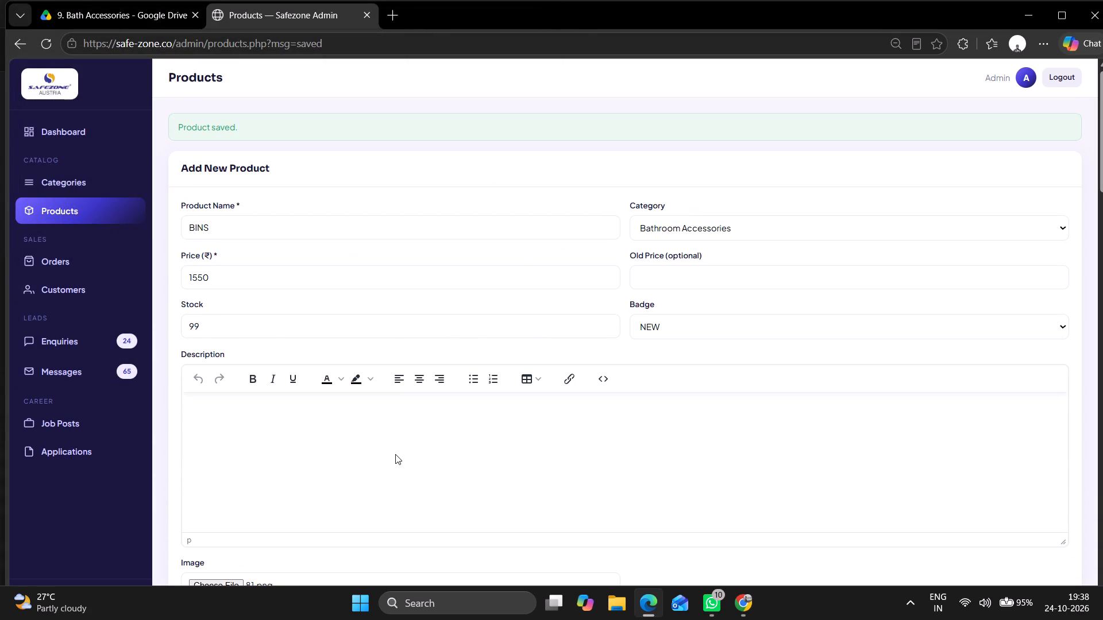
double_click(314, 412)
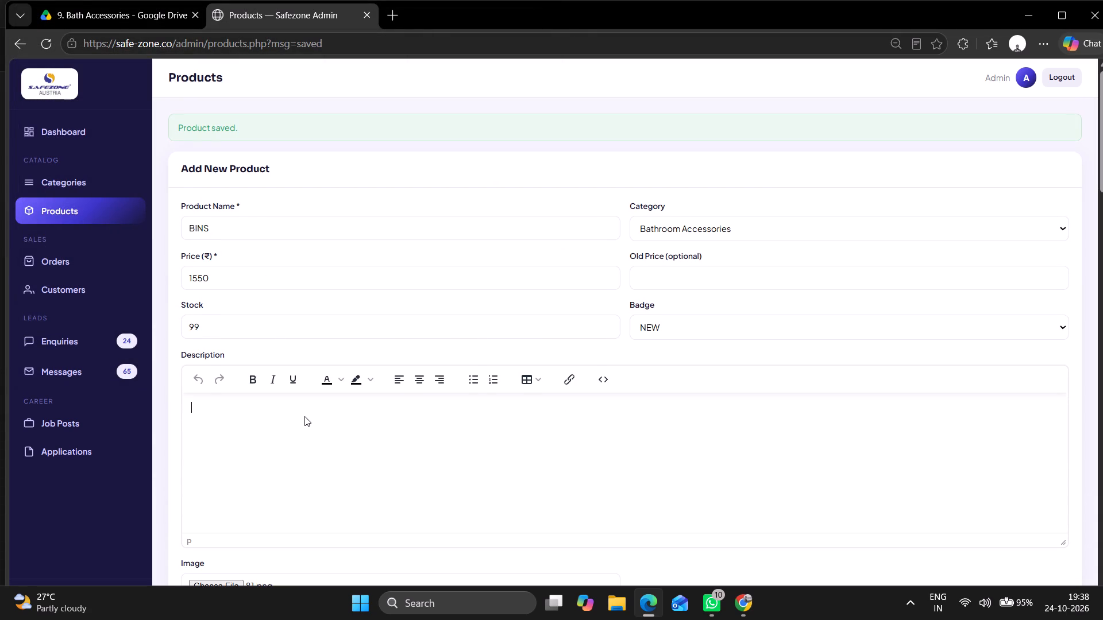
key(shift+l)
text(ea)
text(ther)
key(space)
text(dus)
text(tbi)
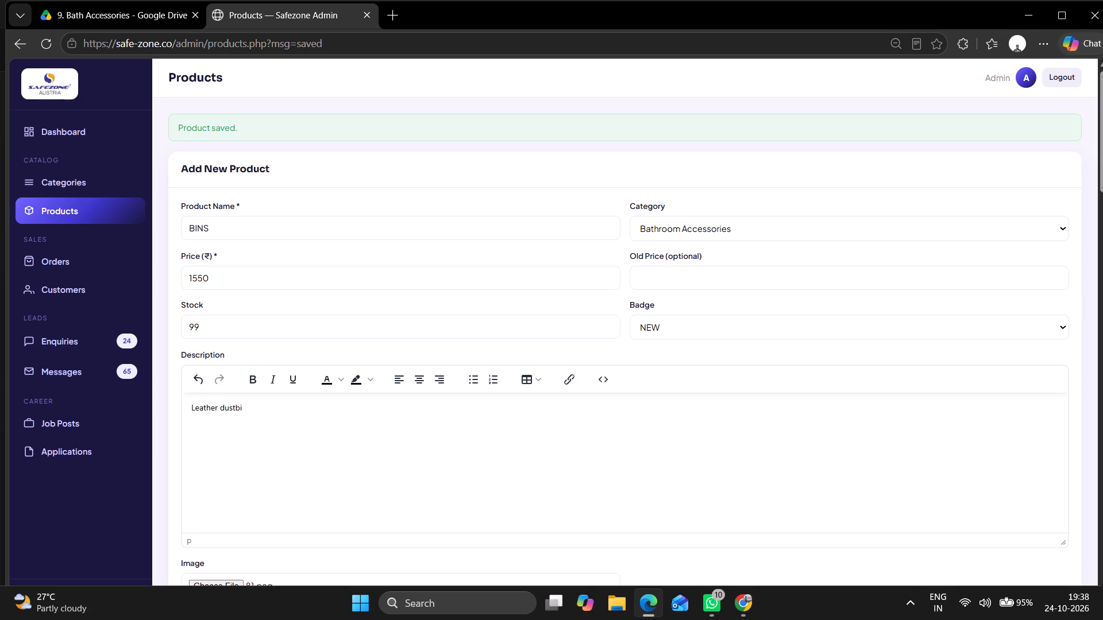
key(n)
key(space)
Add a second description line reading "color : Brown Leather".
key(Return)
text(color)
key(space)
text(:)
key(space)
text(Br)
text(own :L)
key(BackSpace)
key(BackSpace)
key(shift+l)
text(ea)
text(ther)
key(Return)
Submit the completed BINS product to the catalogue.
scroll(310, 417, down, 2)
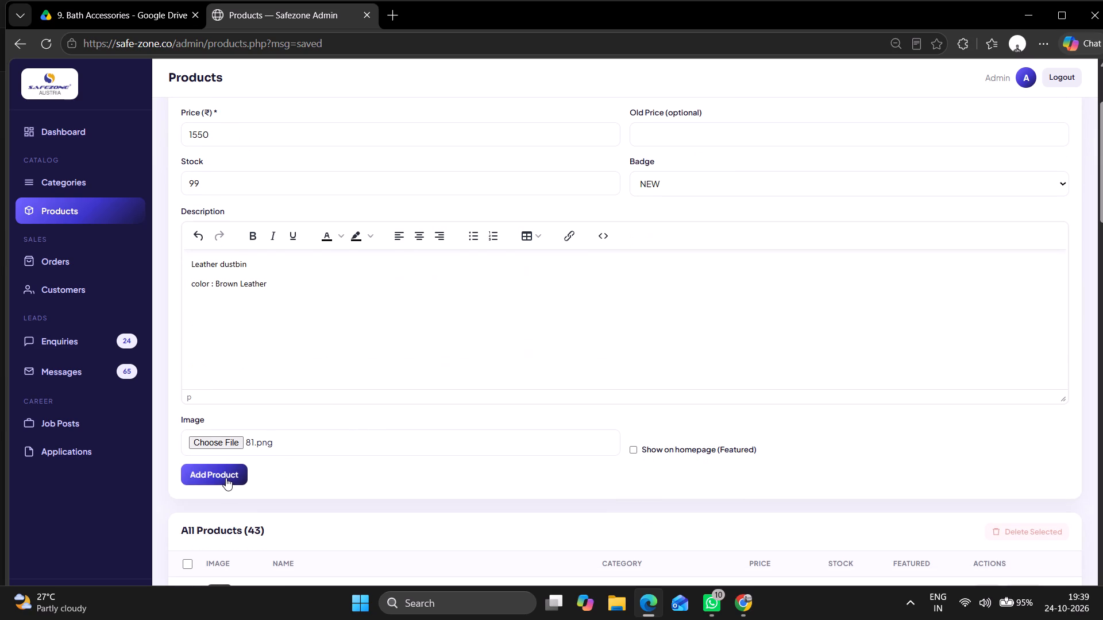
double_click(226, 478)
scroll(327, 373, up, 3)
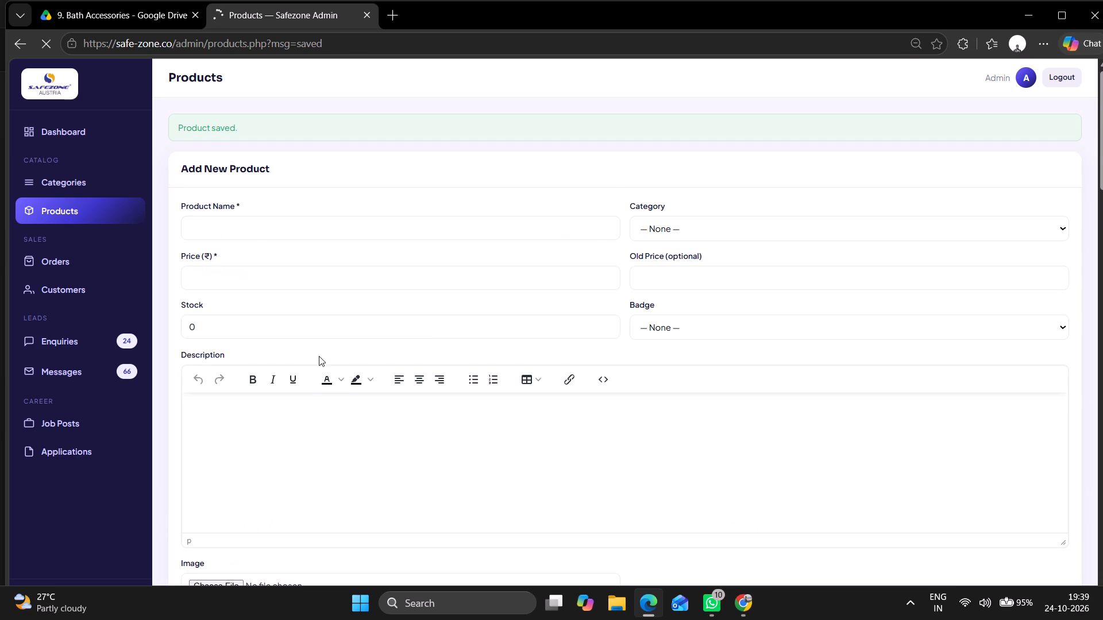
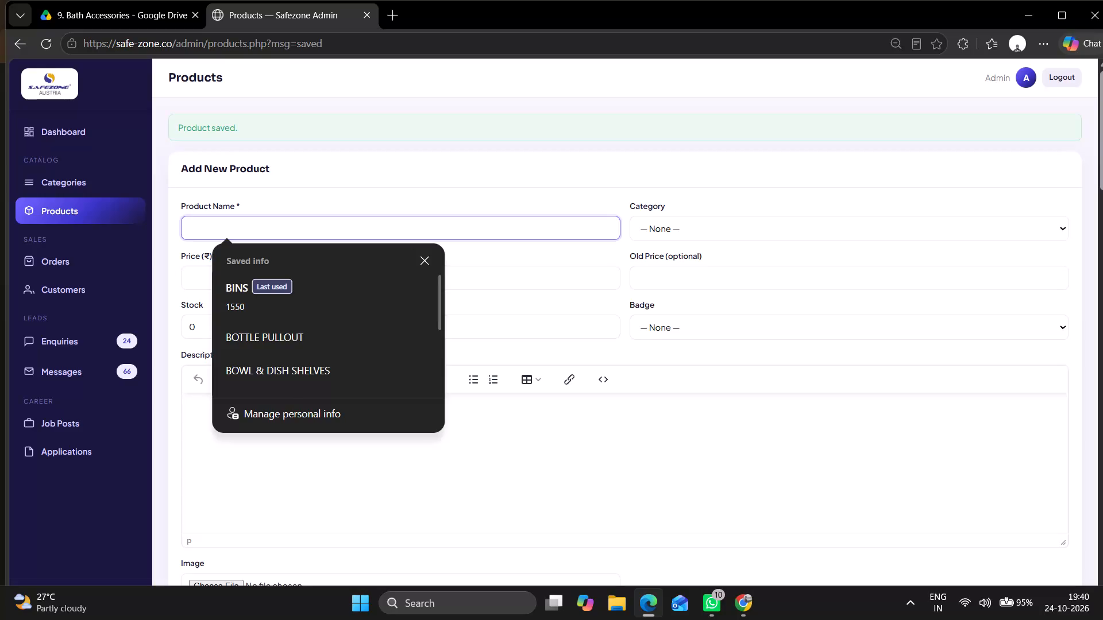
Enter "TISSUE PAPER" as the name of the new product.
key(shift+t)
text(ISS)
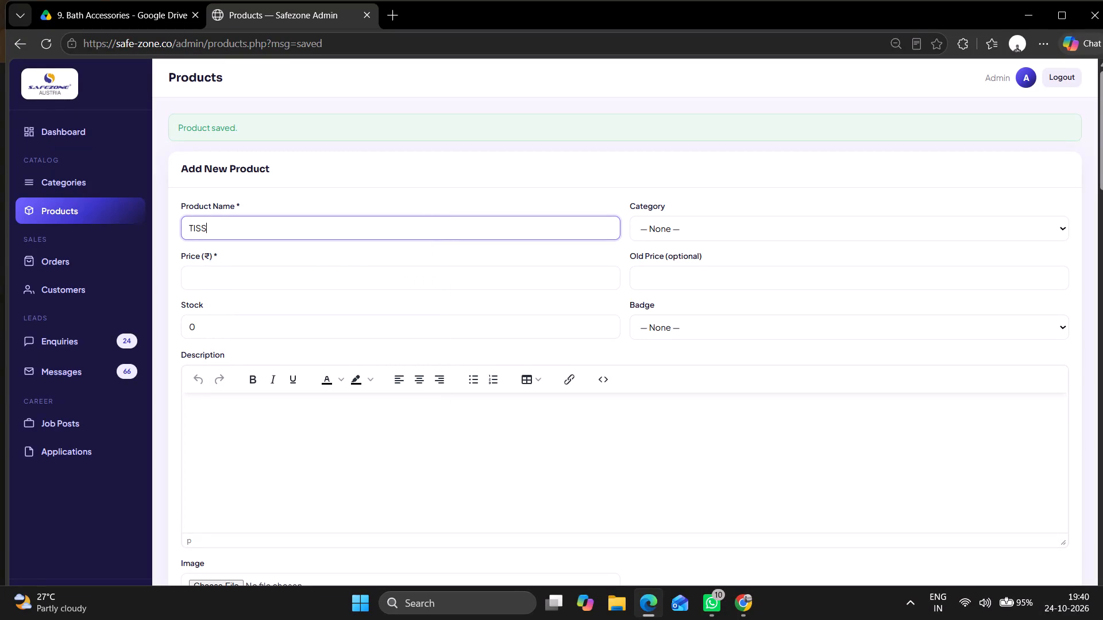
text(UE PAP)
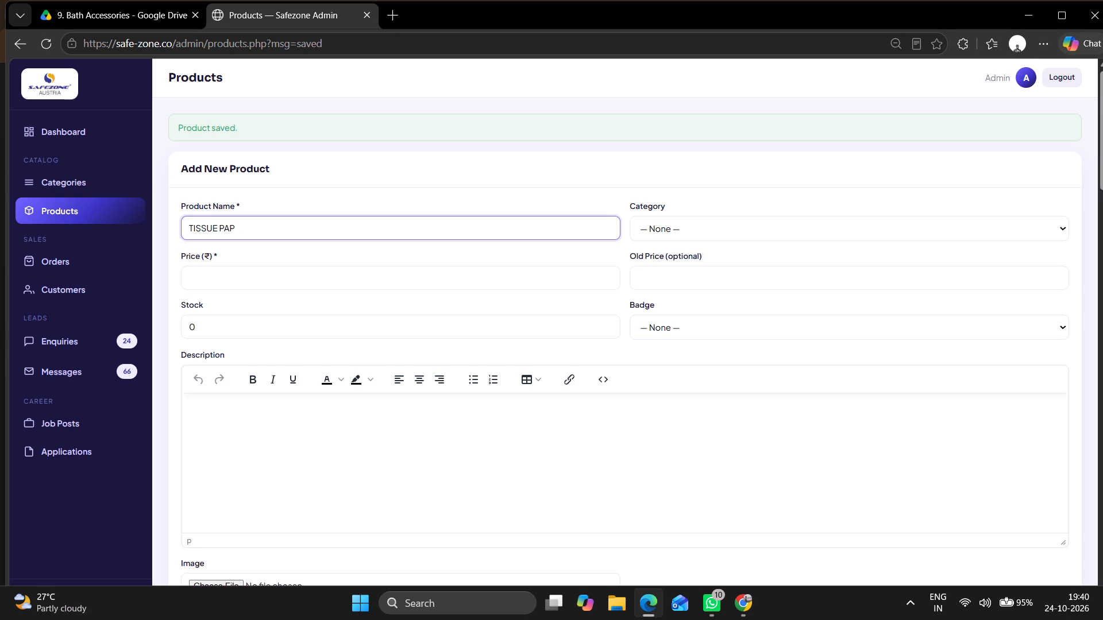
text(ER)
Set the product's price to 2600 and its stock to 99.
click(277, 286)
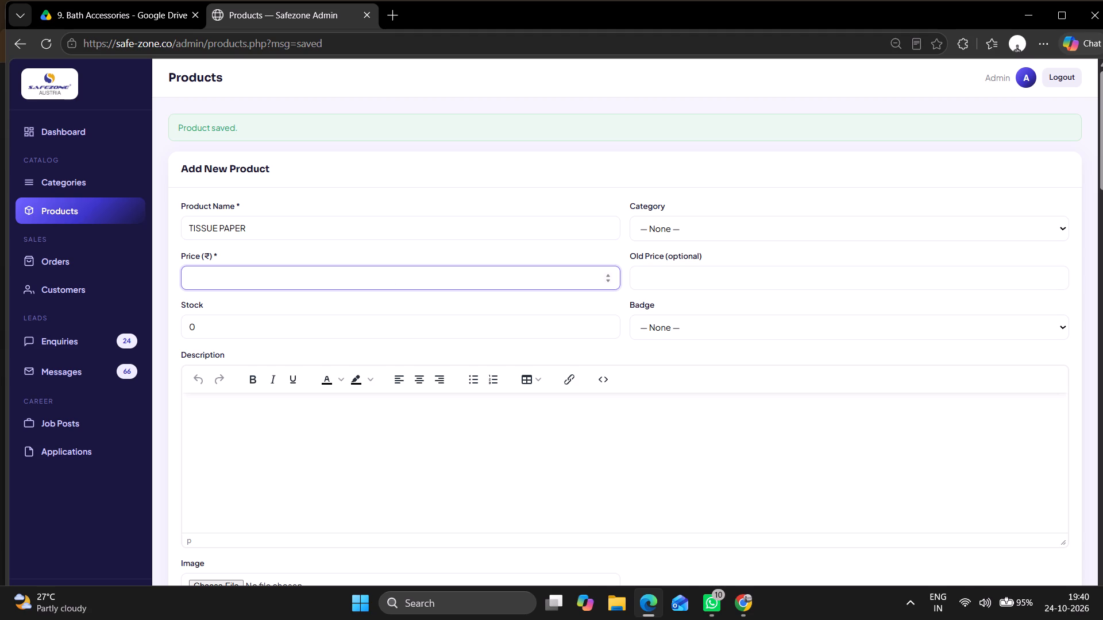
text(2600)
click(213, 331)
key(BackSpace)
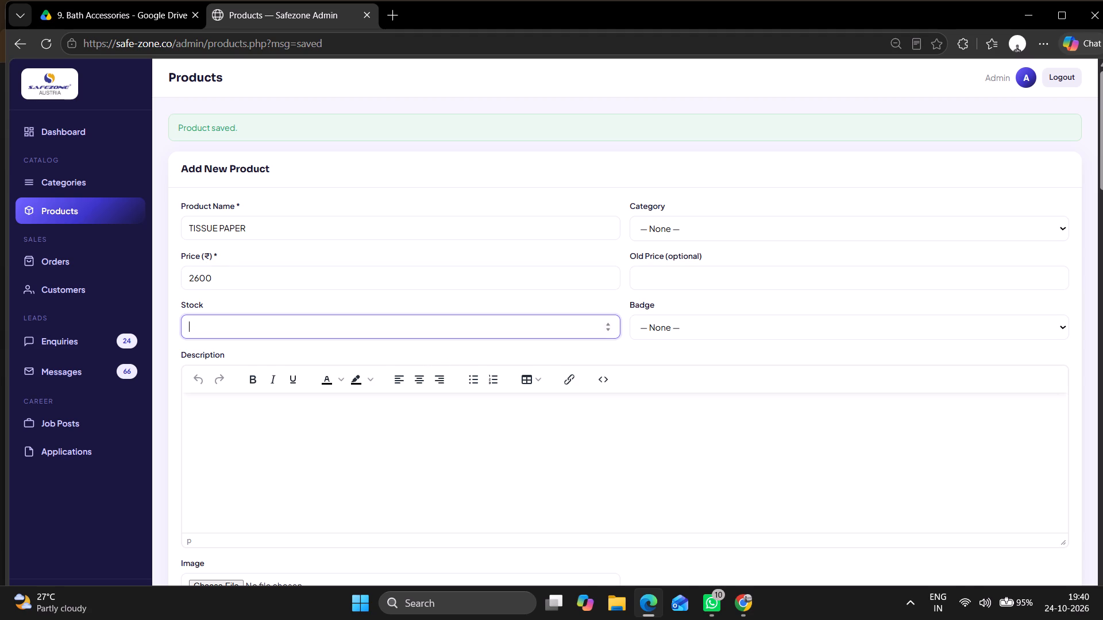
text(99)
Assign the product to the Bathroom Accessories category and give it the NEW badge.
double_click(639, 232)
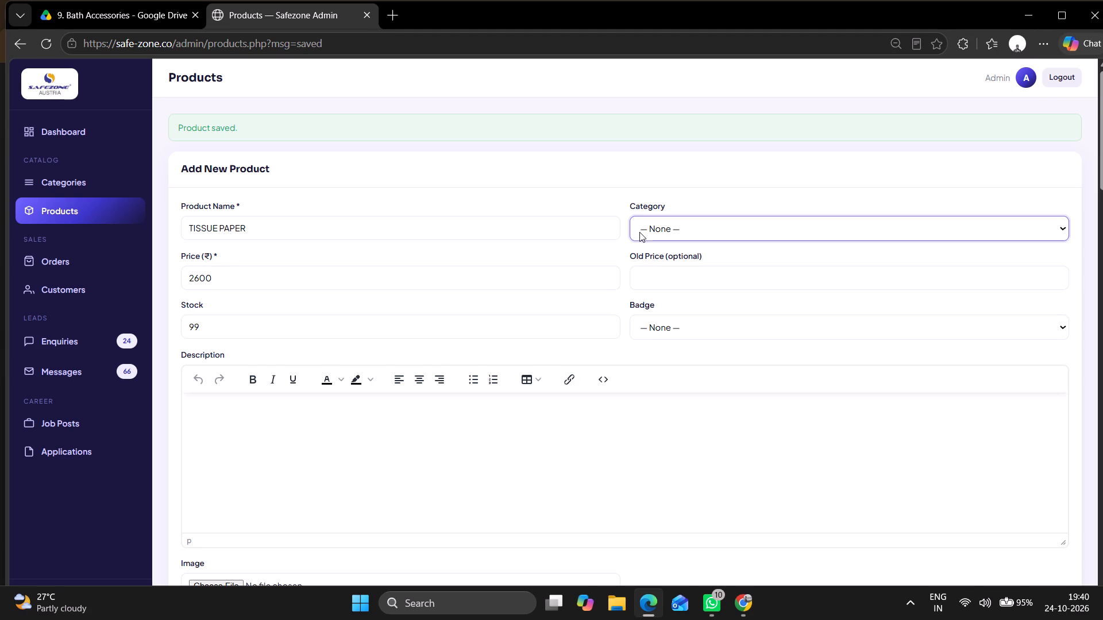
click(680, 226)
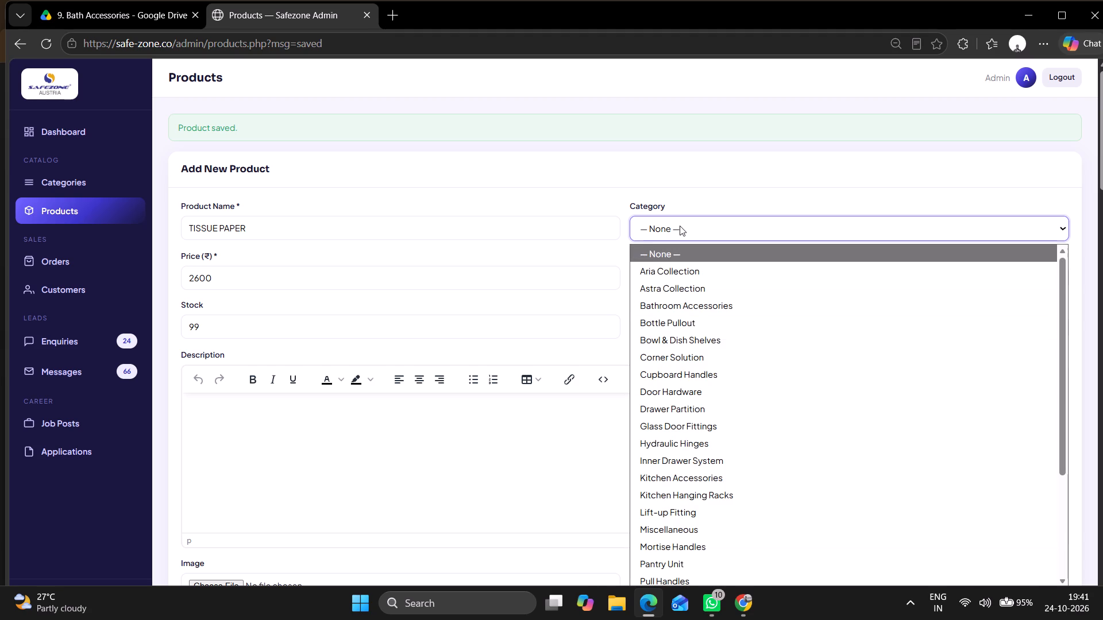
key(shift+b)
key(Return)
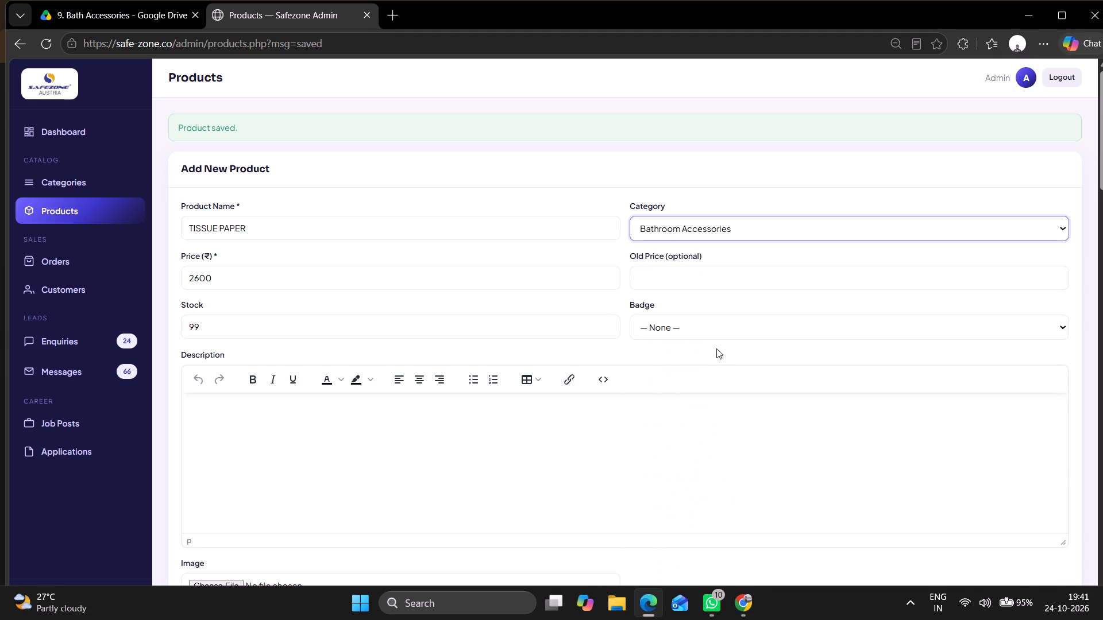
click(704, 327)
key(n)
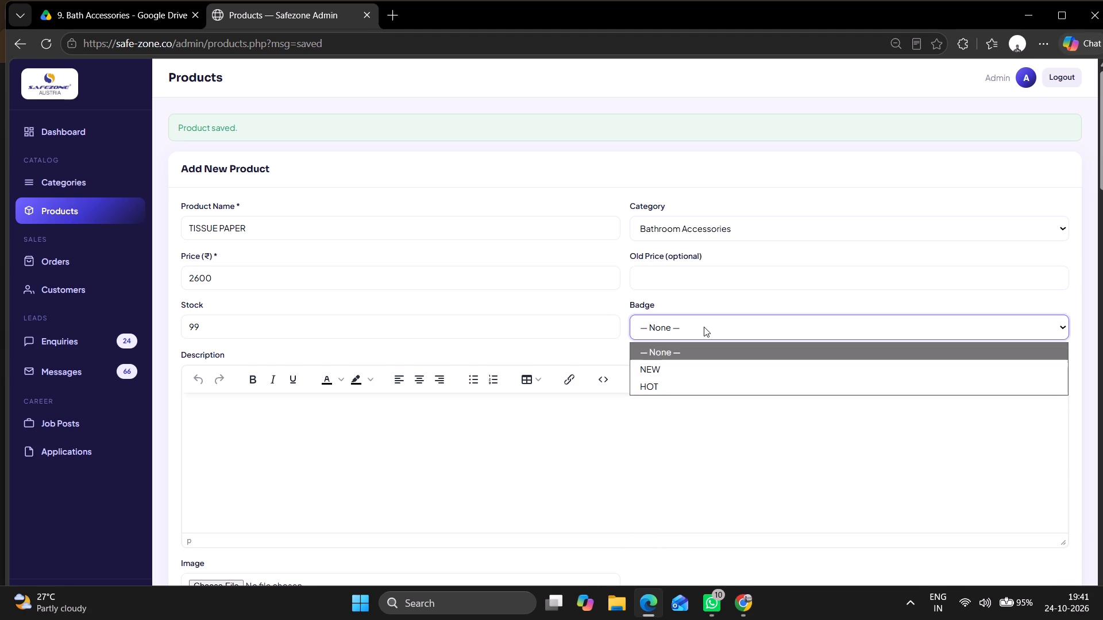
key(Return)
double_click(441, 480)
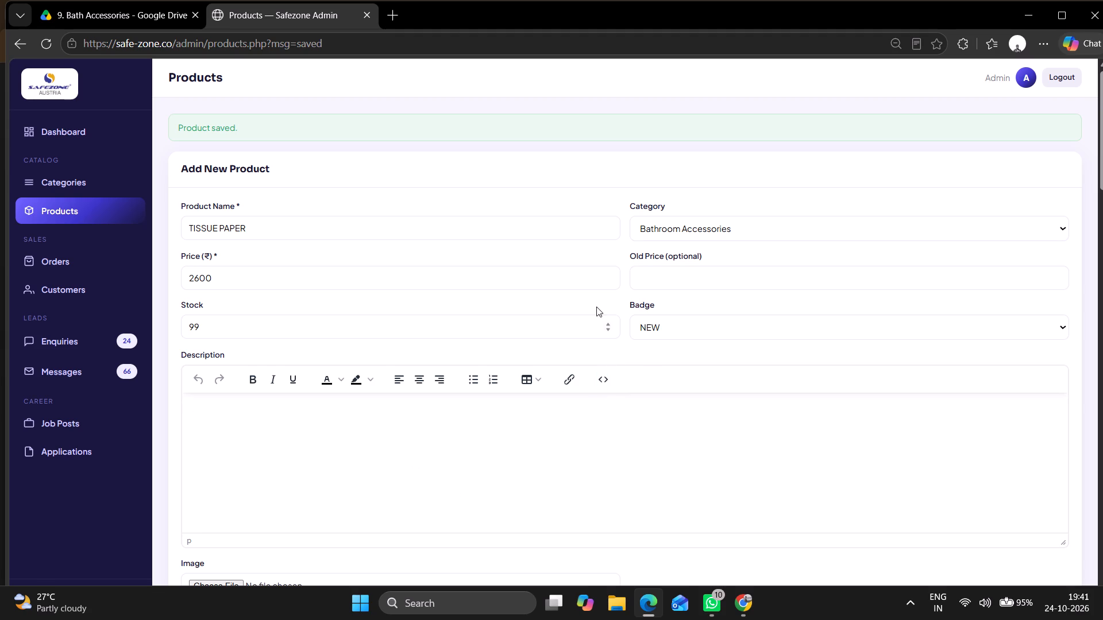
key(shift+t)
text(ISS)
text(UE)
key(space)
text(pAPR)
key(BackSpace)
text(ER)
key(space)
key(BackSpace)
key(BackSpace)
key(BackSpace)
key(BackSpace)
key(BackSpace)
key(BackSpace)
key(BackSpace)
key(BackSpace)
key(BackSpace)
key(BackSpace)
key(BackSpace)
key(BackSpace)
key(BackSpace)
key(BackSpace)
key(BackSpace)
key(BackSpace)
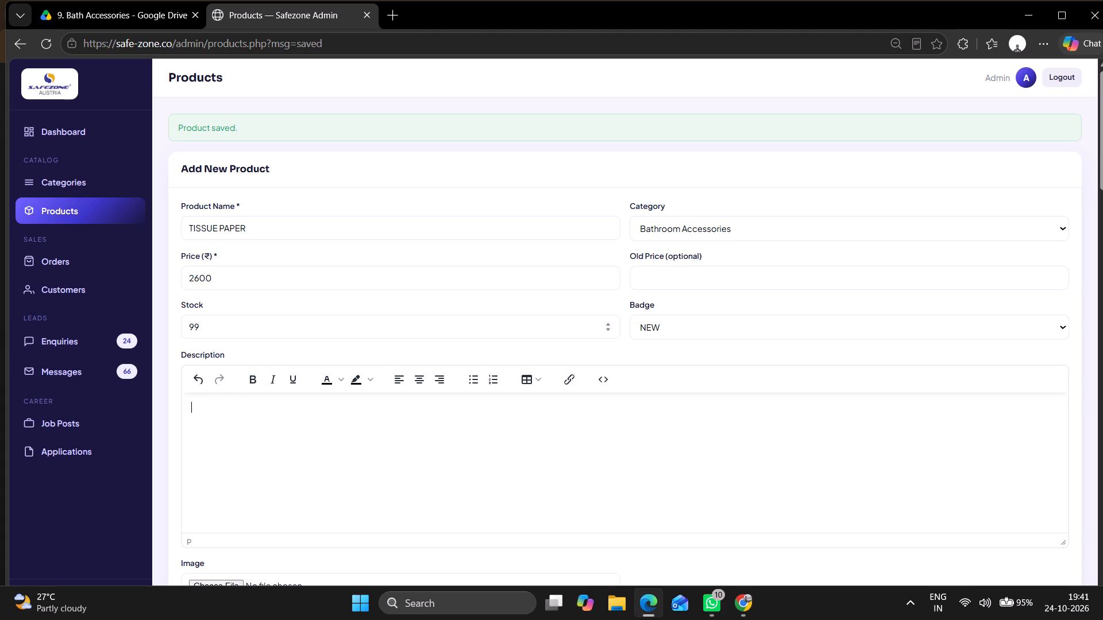
Begin the first line of the product description with the text "Tissue Paper Dis".
text(Tiss)
text(ue)
key(space)
text(Paper)
key(space)
text(Dis)
Extend the product name with the word DISPENSER so it reads "TISSUE PAPER DISPENSER".
double_click(434, 239)
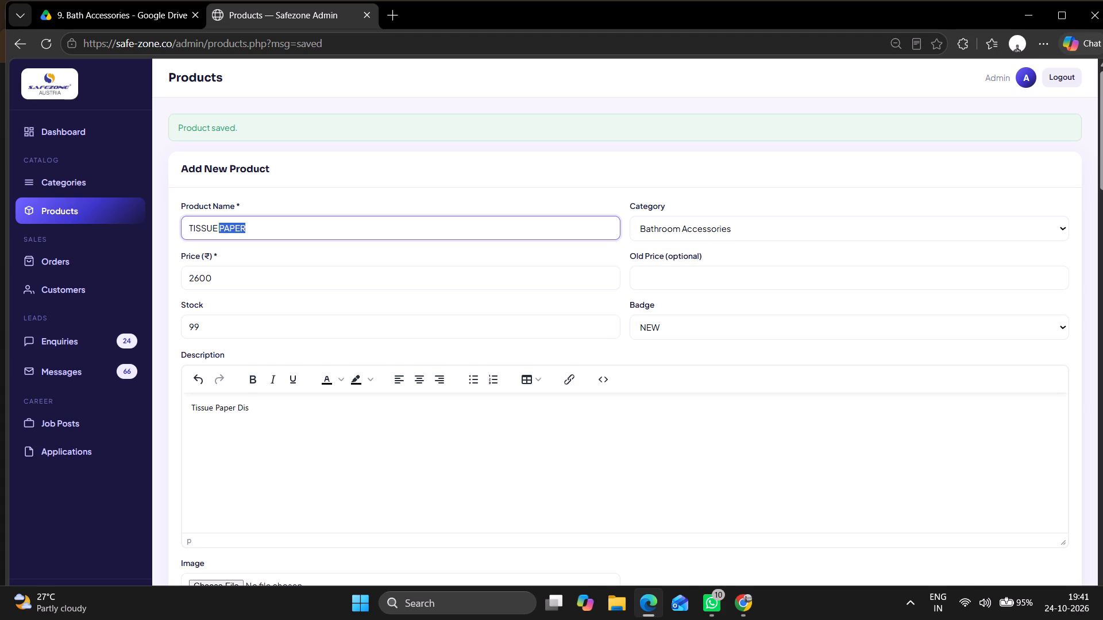
triple_click(414, 230)
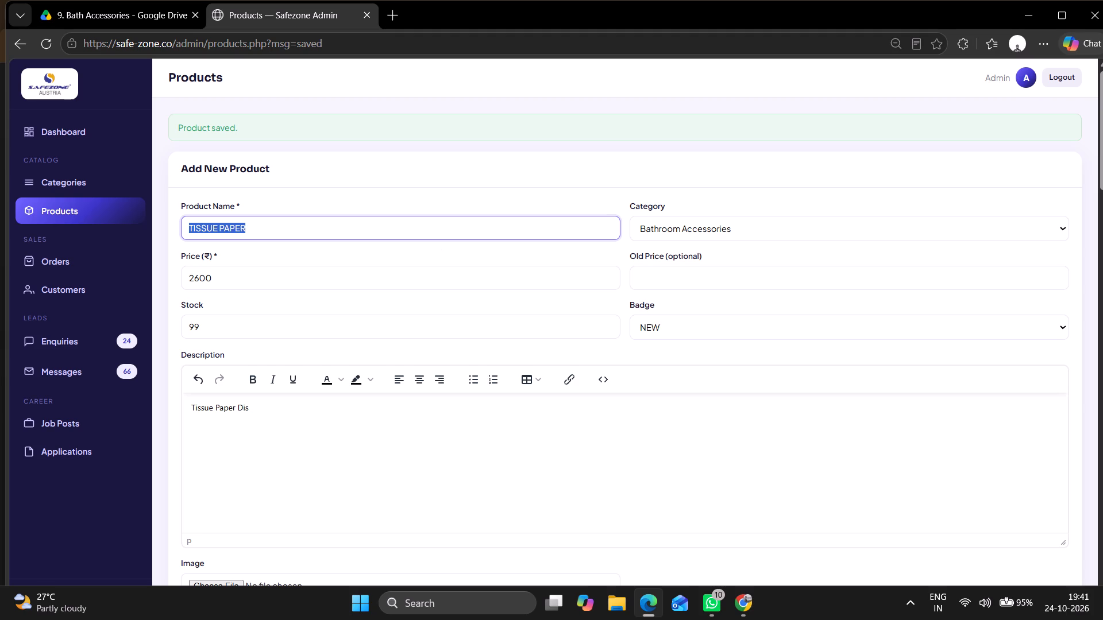
double_click(414, 230)
triple_click(414, 230)
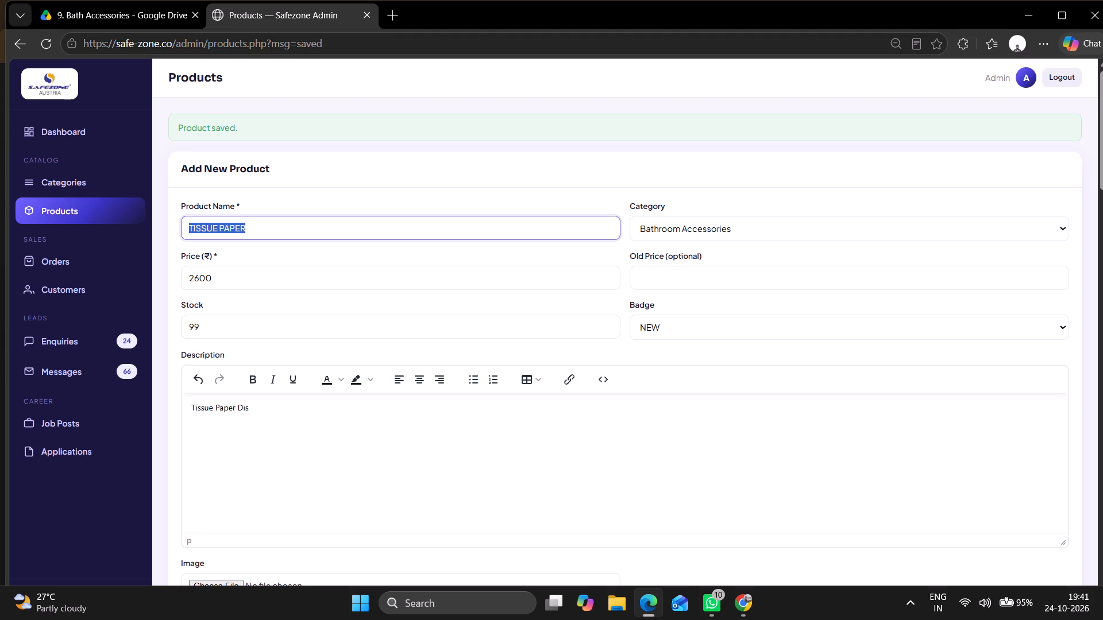
click(414, 230)
click(414, 230)
click(414, 230)
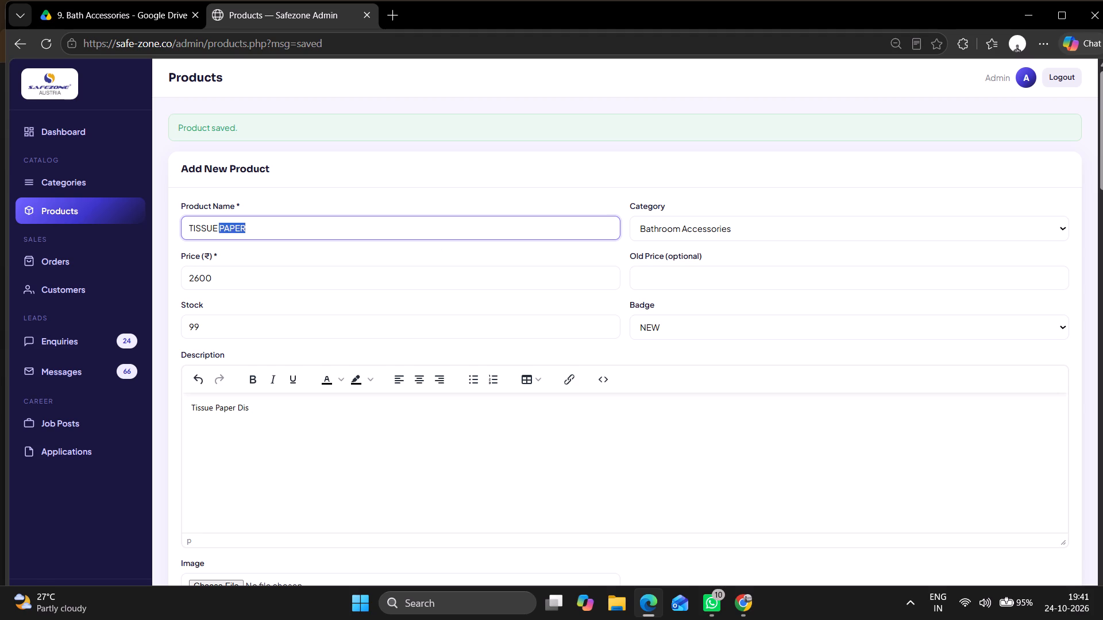
click(414, 230)
click(414, 230)
click(414, 230)
key(space)
text(DISPA)
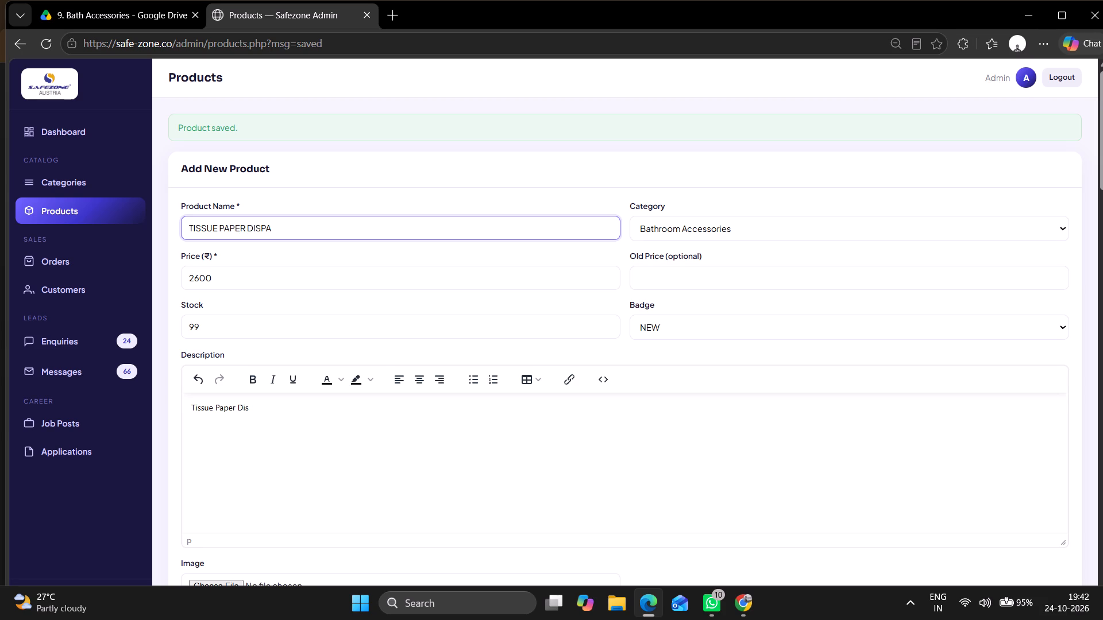
key(BackSpace)
text(EN)
text(SER)
Complete the first description line so it reads "Tissue Paper Dispenser".
click(259, 405)
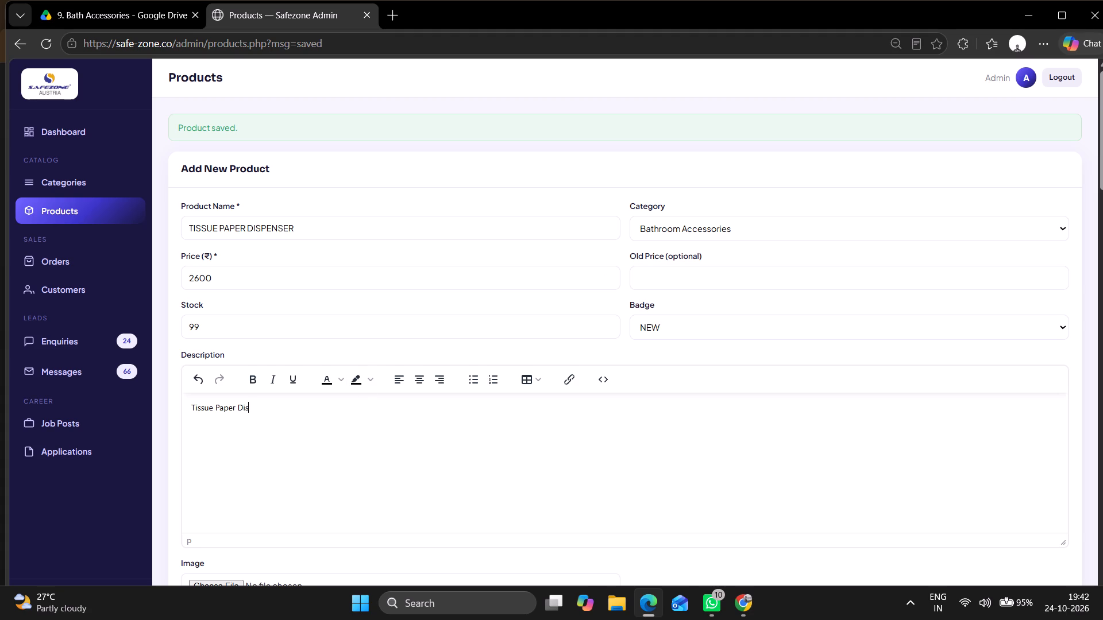
text(PEN)
key(BackSpace)
key(BackSpace)
key(BackSpace)
text(pe)
text(nse)
key(r)
Append "-01" to the first description line so it reads "Tissue Paper Dispenser-01".
text(-0)
key(1)
Add a second description line reading "finish: Satin".
key(Return)
text(fin)
text(is)
key(h)
key(shift+colon)
key(space)
key(shift+s)
text(at)
text(in)
key(space)
key(Return)
Add a third description line reading "Material: SS".
key(shift+m)
key(a)
key(t)
key(e)
text(rial)
text(:)
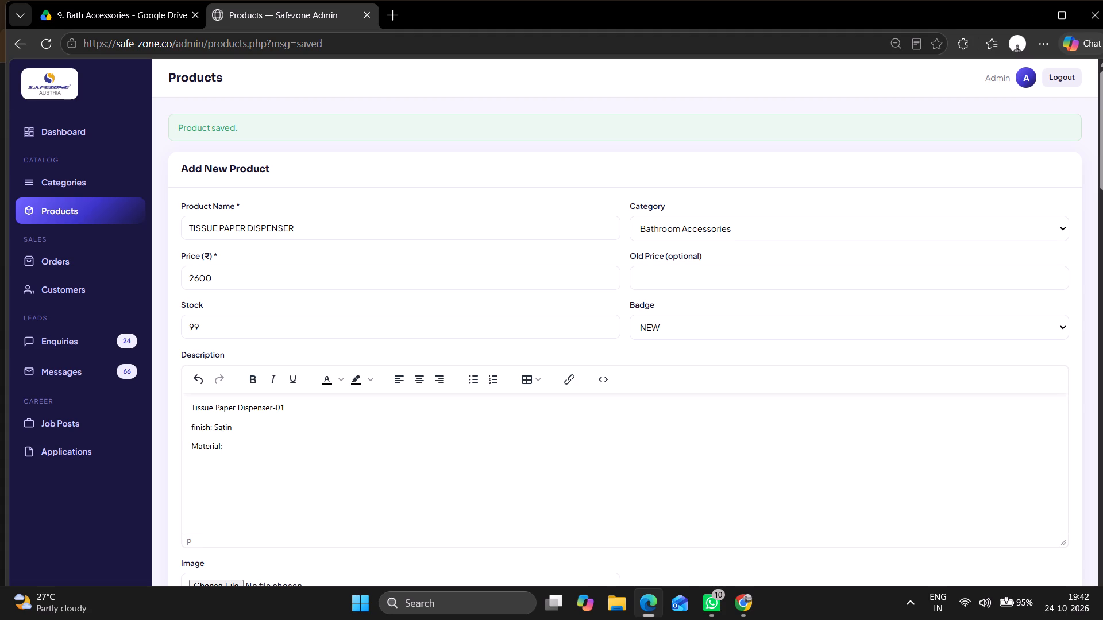
key(space)
text(SS)
key(Return)
Download the metal tissue dispenser image 73.png from the 9. Bath Accessories folder in Google Drive.
scroll(500, 368, down, 3)
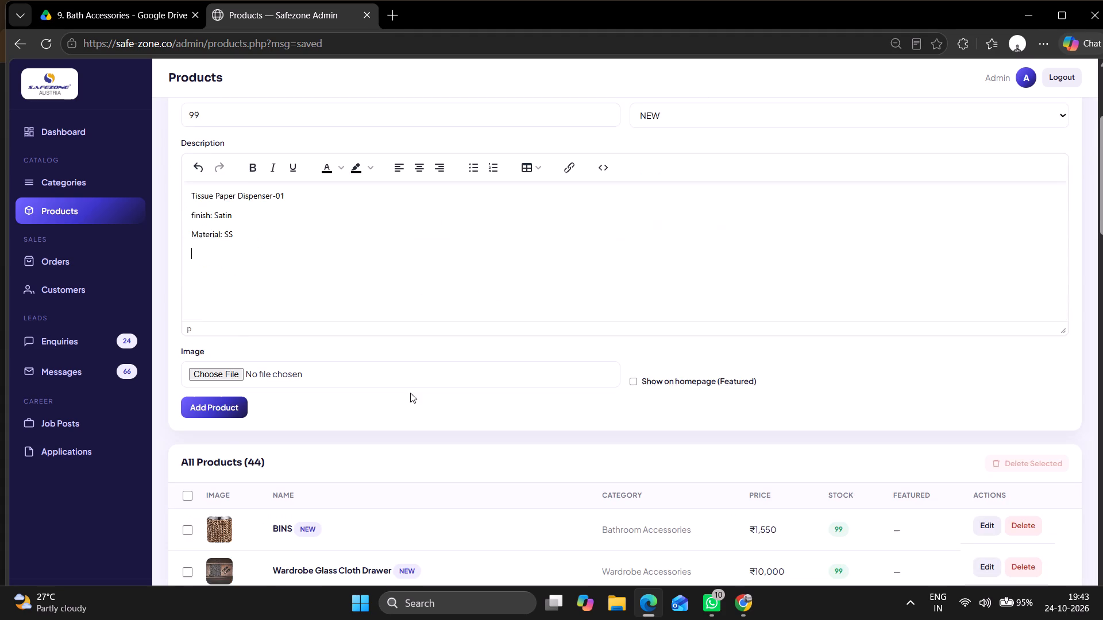
scroll(280, 397, up, 5)
scroll(280, 397, down, 2)
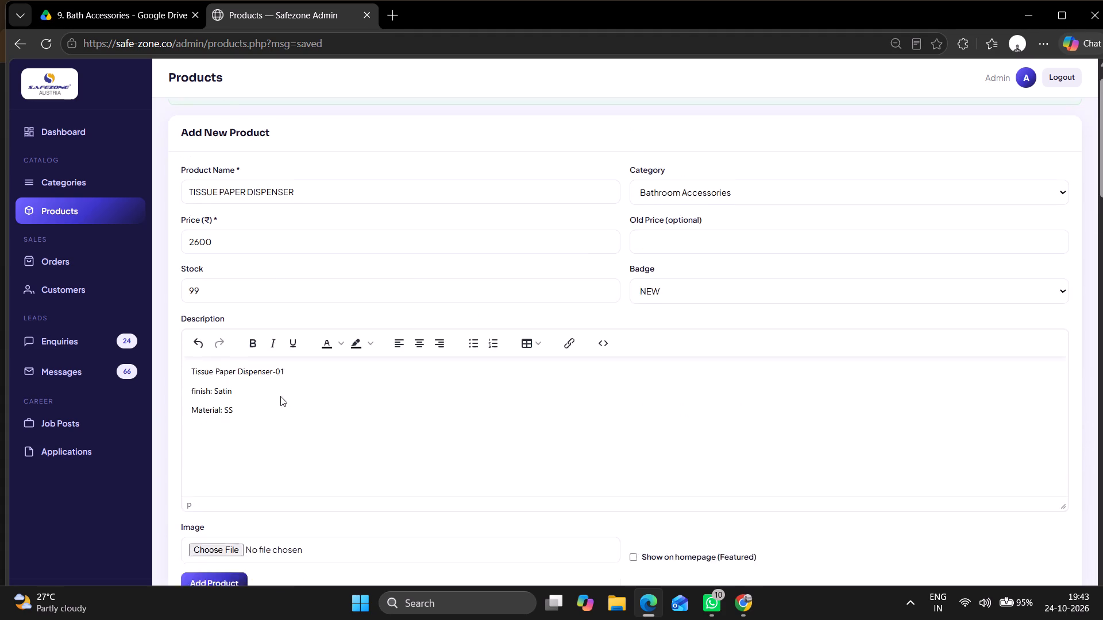
click(79, 15)
scroll(79, 15, down, 1)
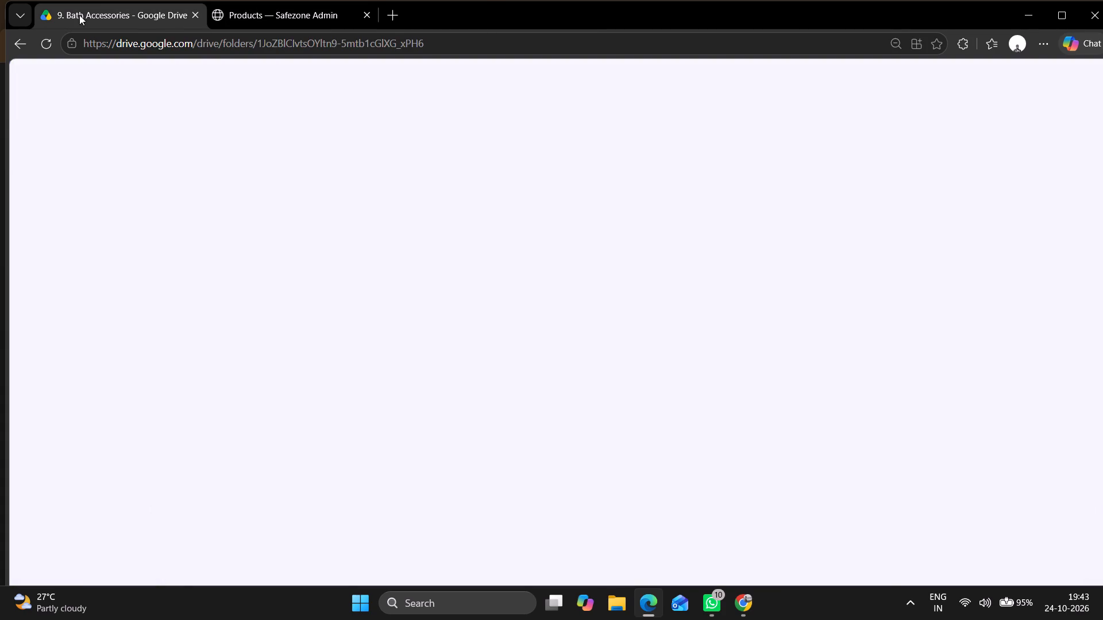
scroll(266, 131, down, 3)
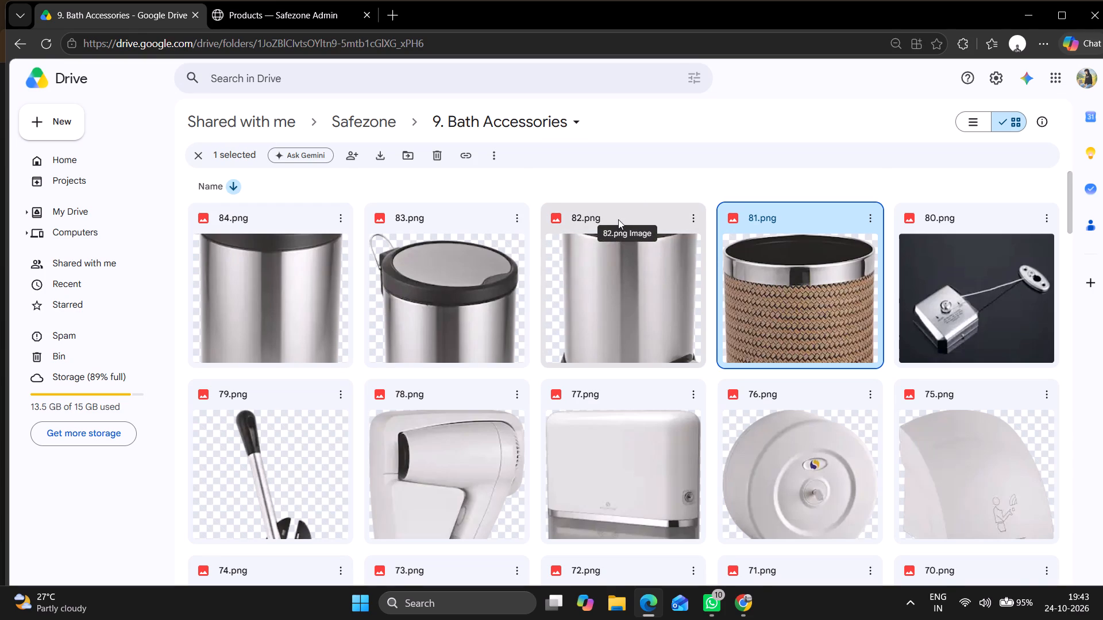
scroll(618, 219, down, 2)
scroll(693, 230, down, 2)
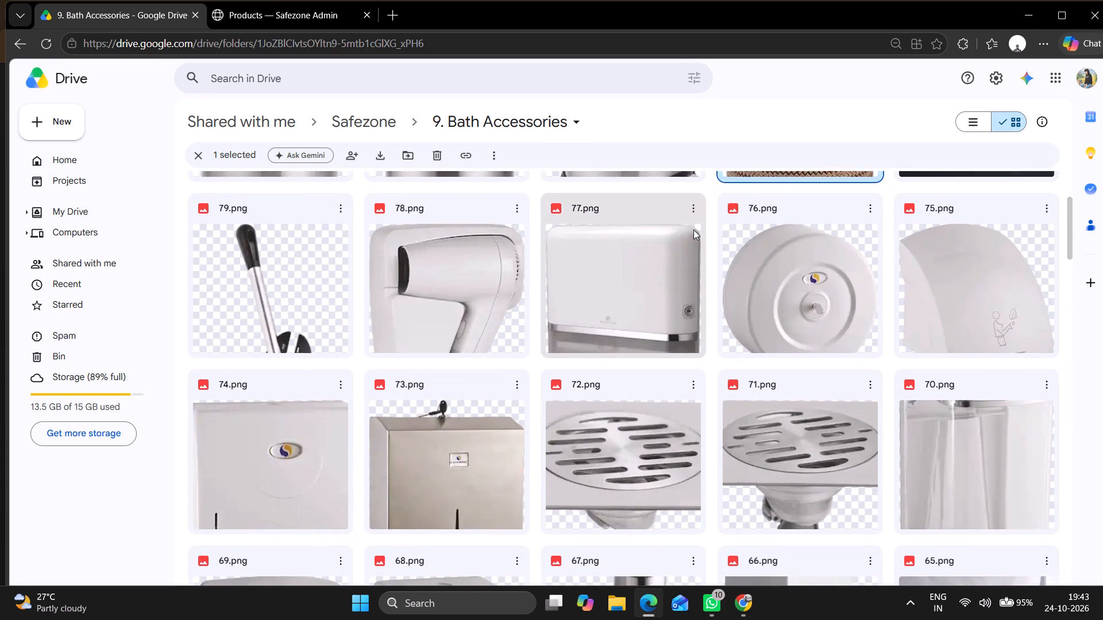
scroll(693, 230, down, 2)
scroll(693, 230, right, 1)
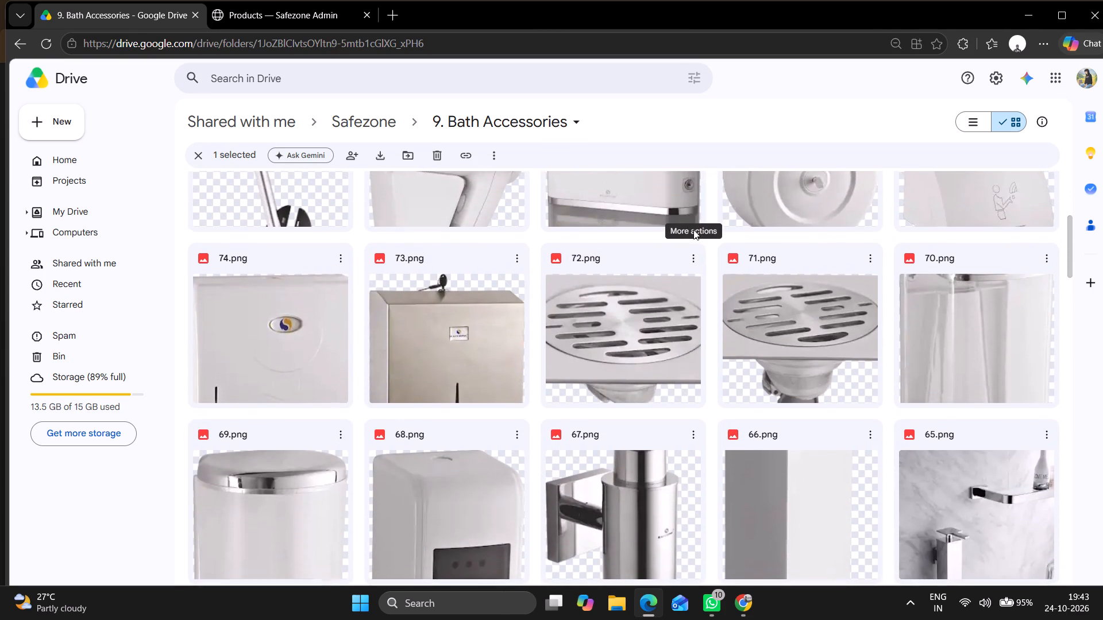
scroll(693, 230, right, 1)
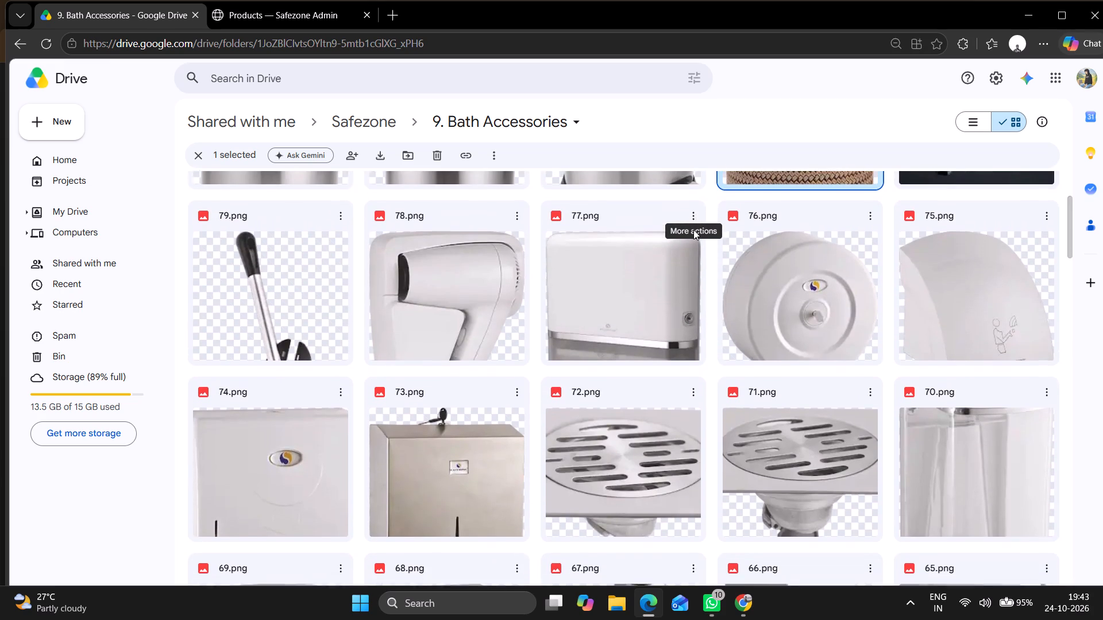
scroll(693, 230, right, 1)
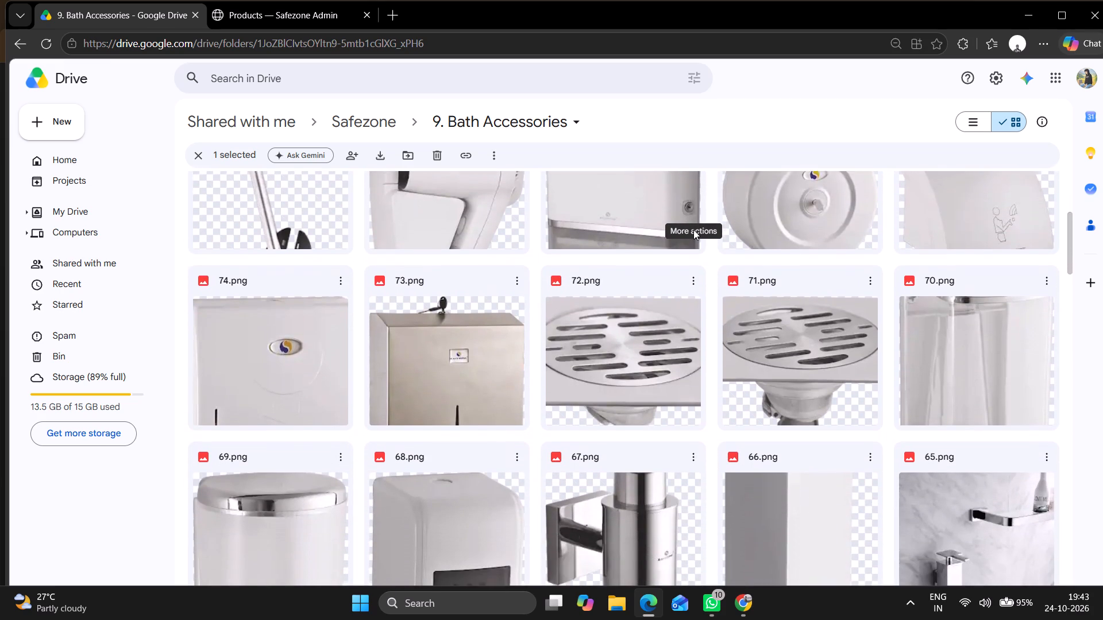
scroll(693, 230, down, 2)
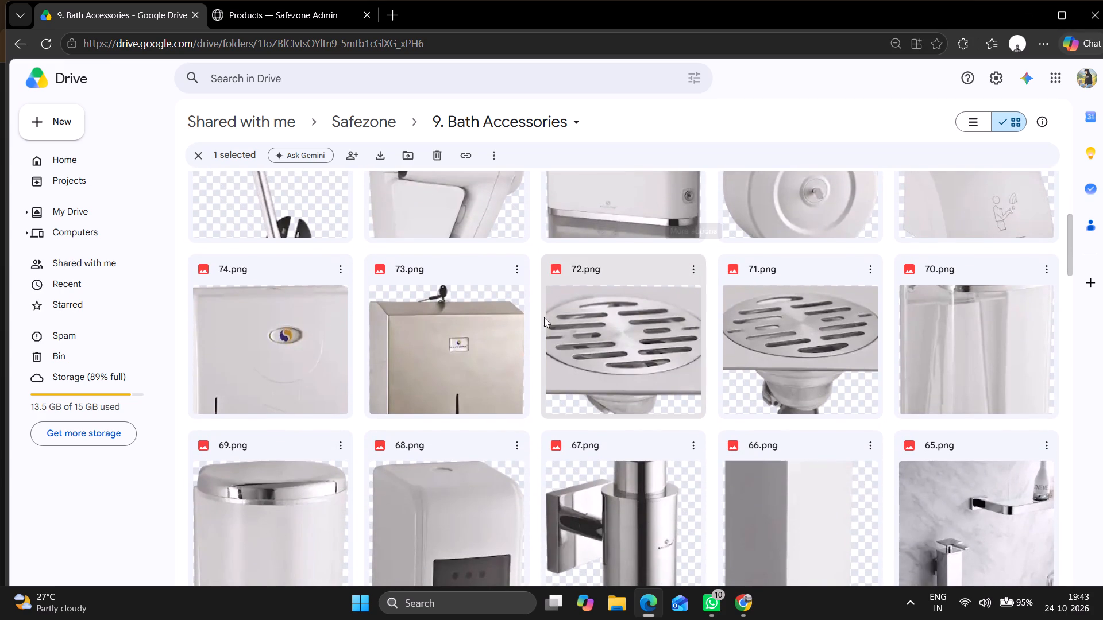
click(515, 262)
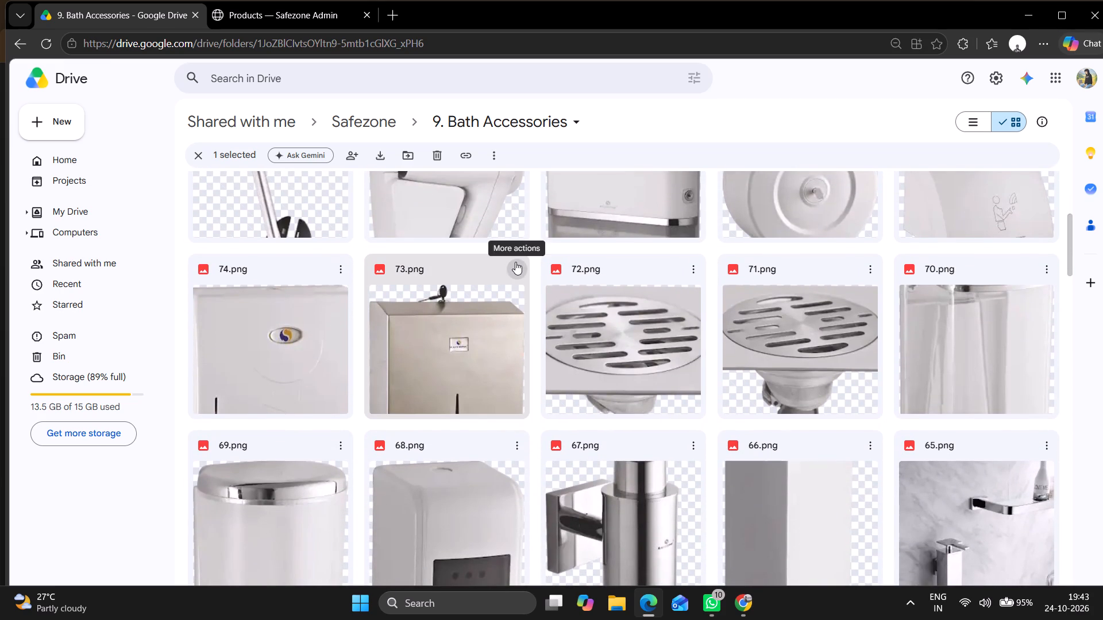
click(547, 328)
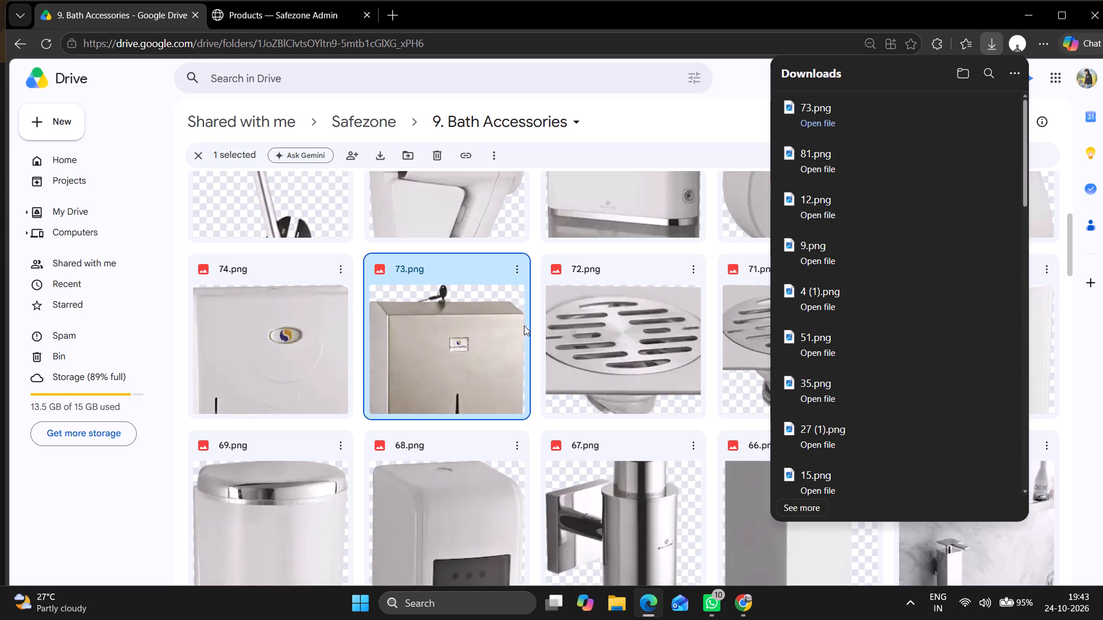
click(519, 272)
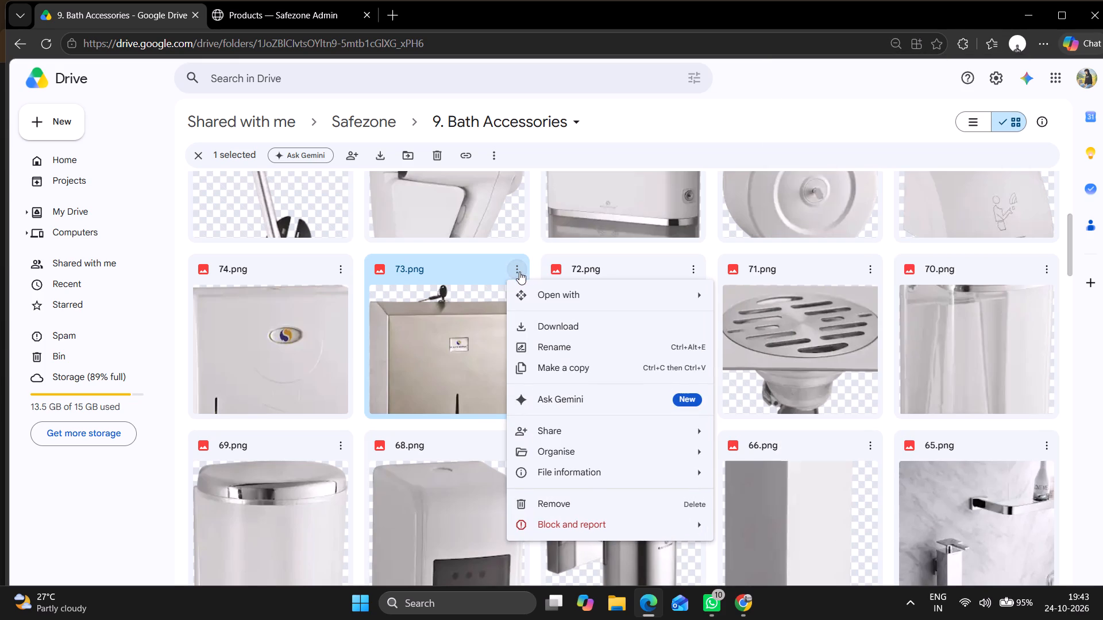
Back in the Safezone Admin product form, attach the downloaded 73.png as the product image.
click(272, 5)
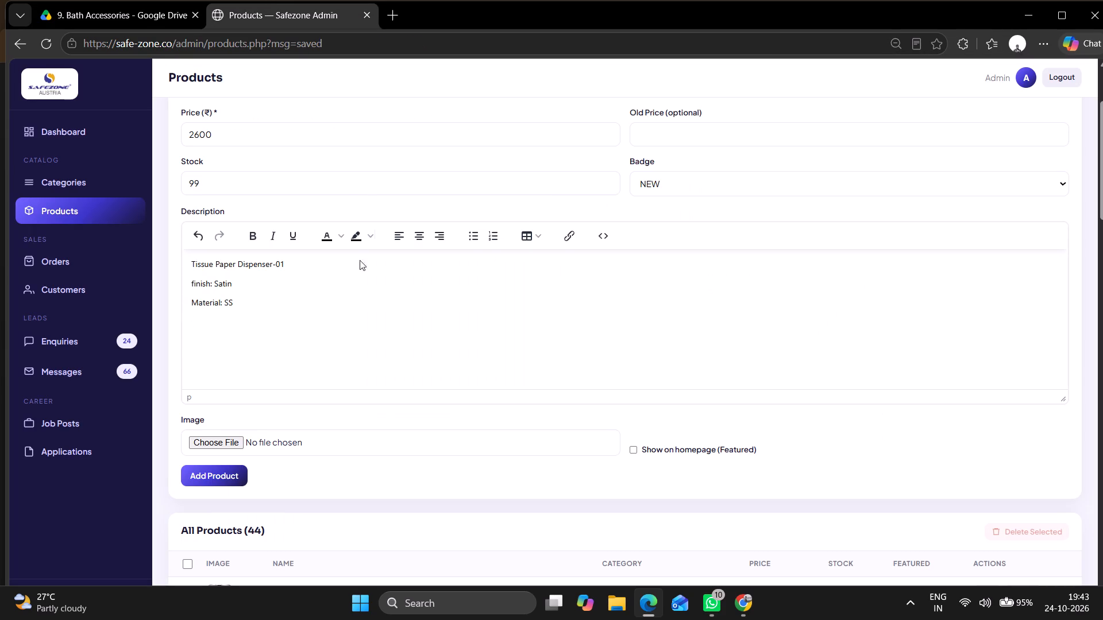
click(238, 439)
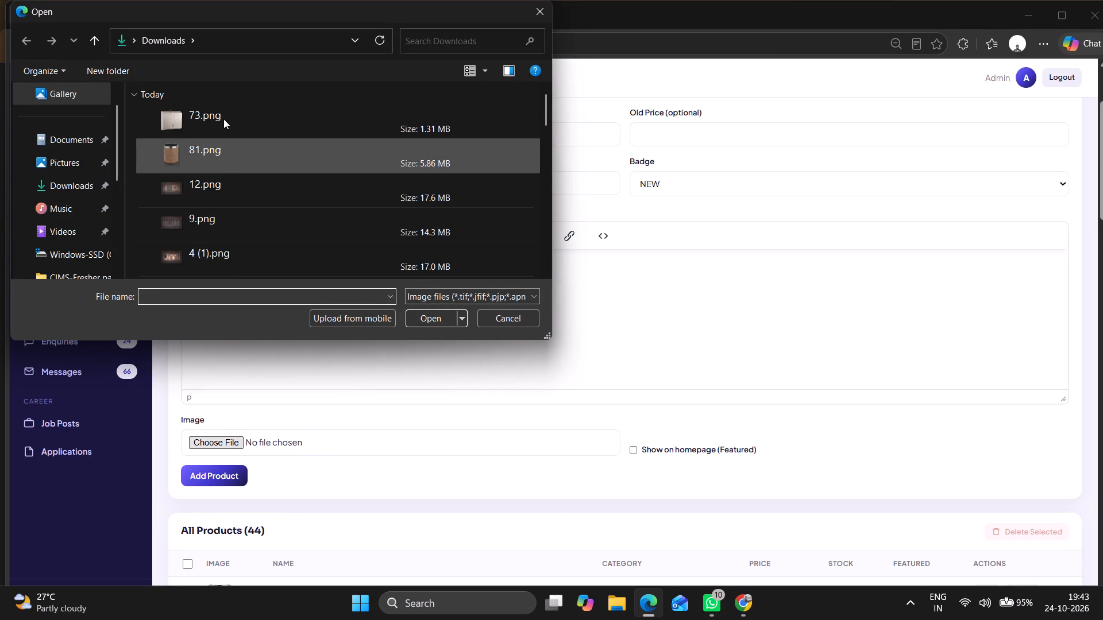
click(223, 119)
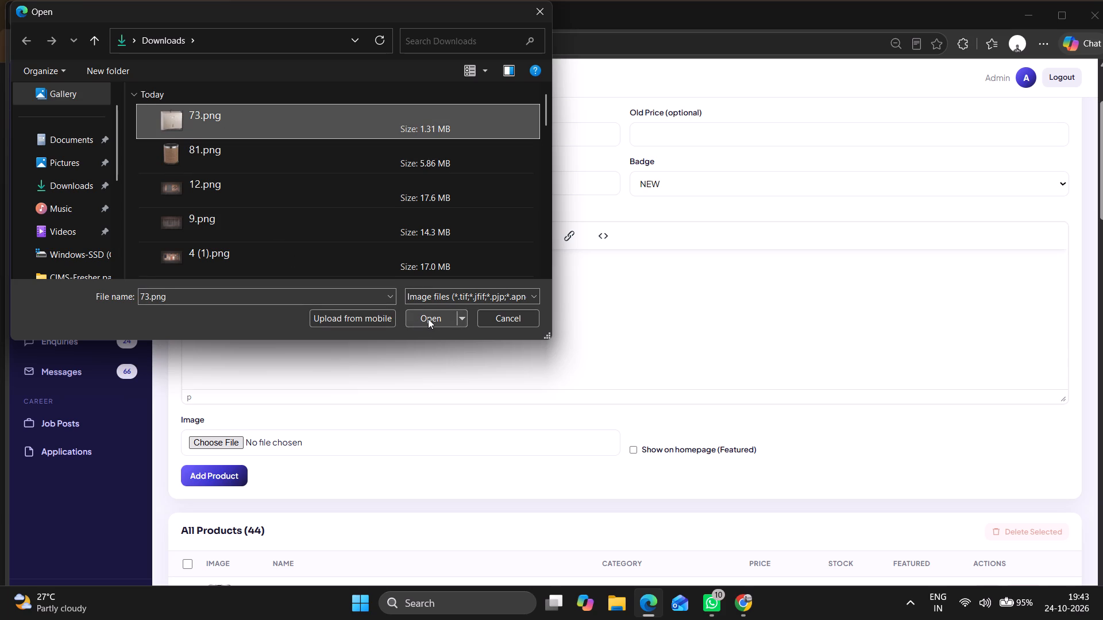
click(428, 319)
Submit the completed form to add the tissue paper dispenser to the catalogue.
scroll(391, 365, down, 1)
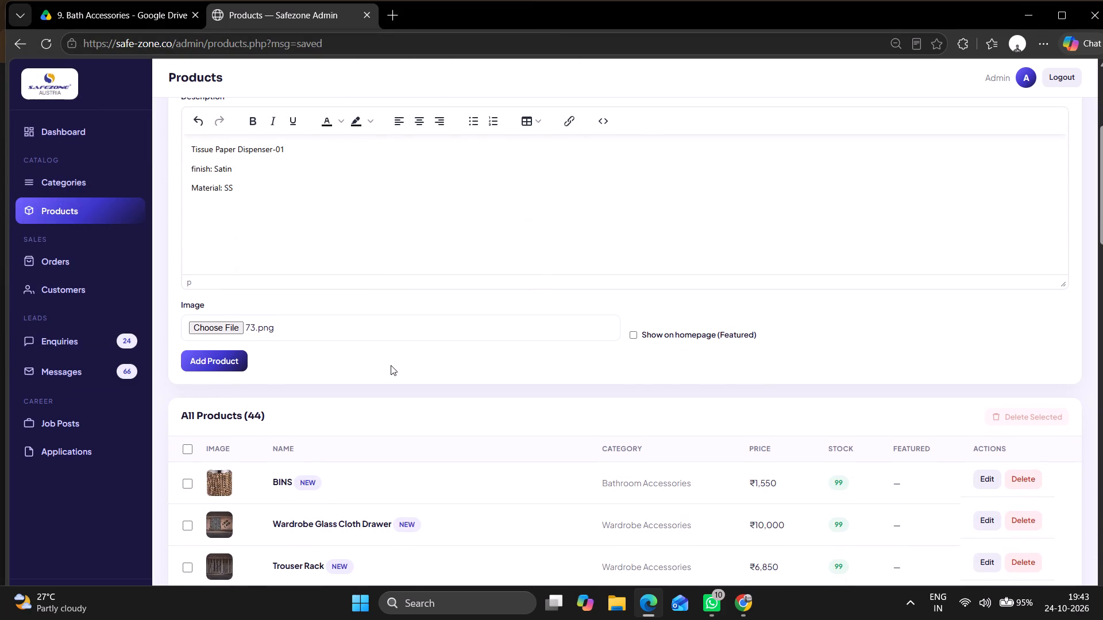
click(219, 358)
Look through the All Products list to review the new entry and the existing catalogue products.
scroll(466, 333, down, 5)
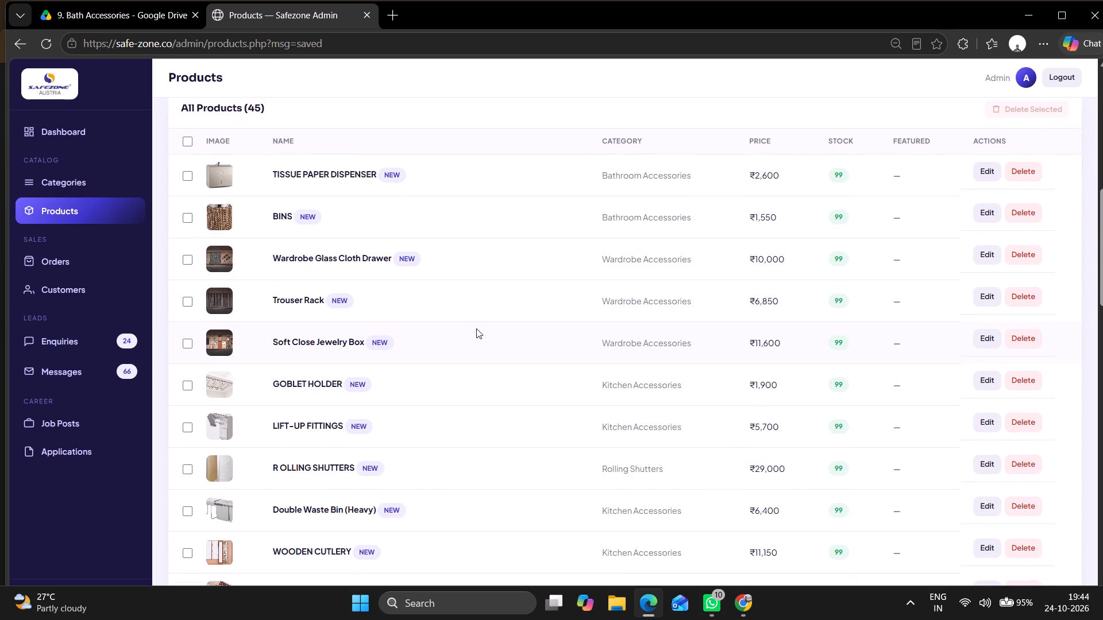
scroll(202, 195, up, 3)
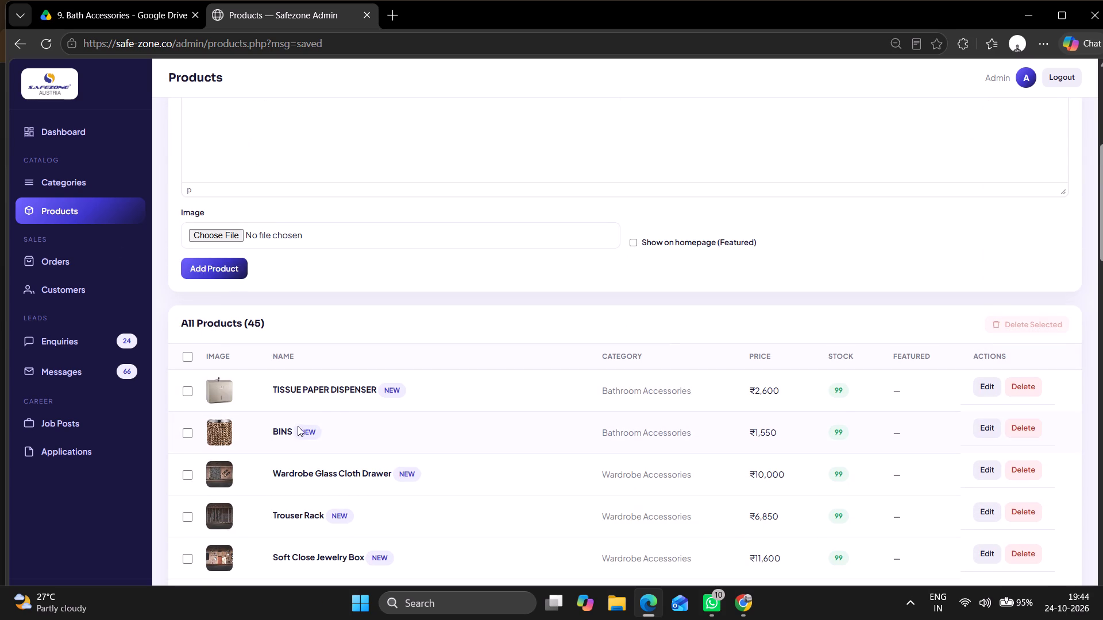
scroll(310, 469, down, 1)
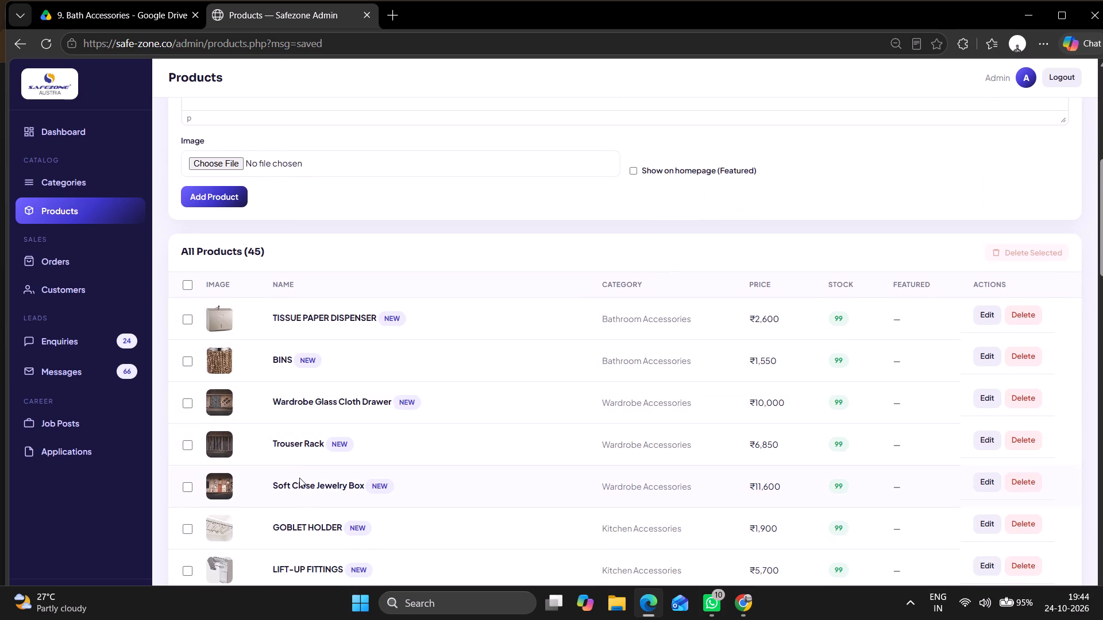
scroll(287, 519, down, 2)
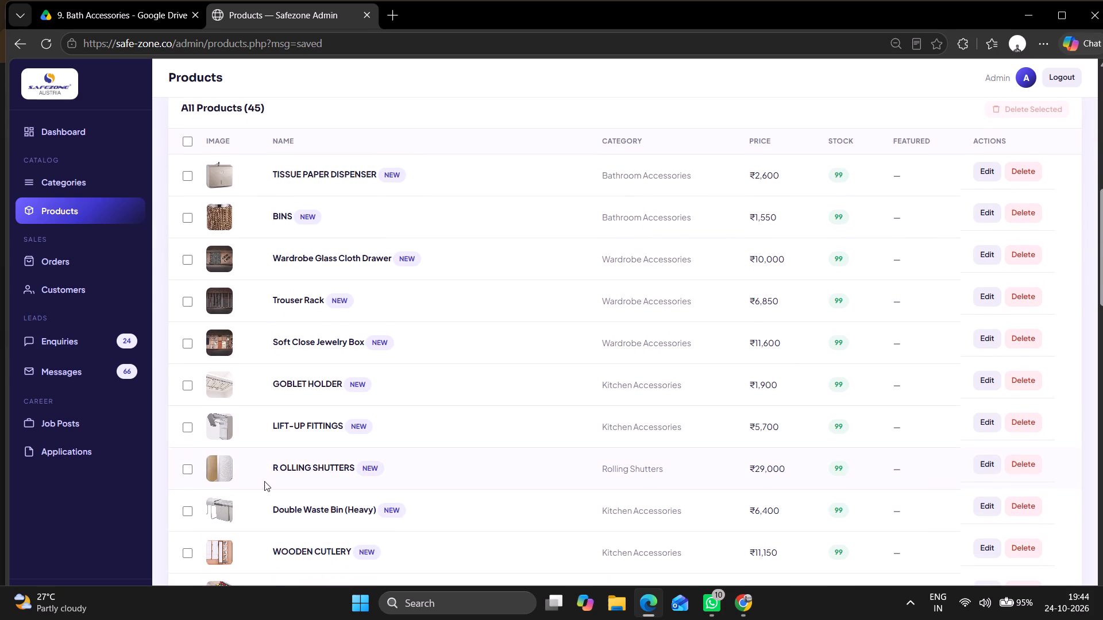
scroll(266, 504, down, 1)
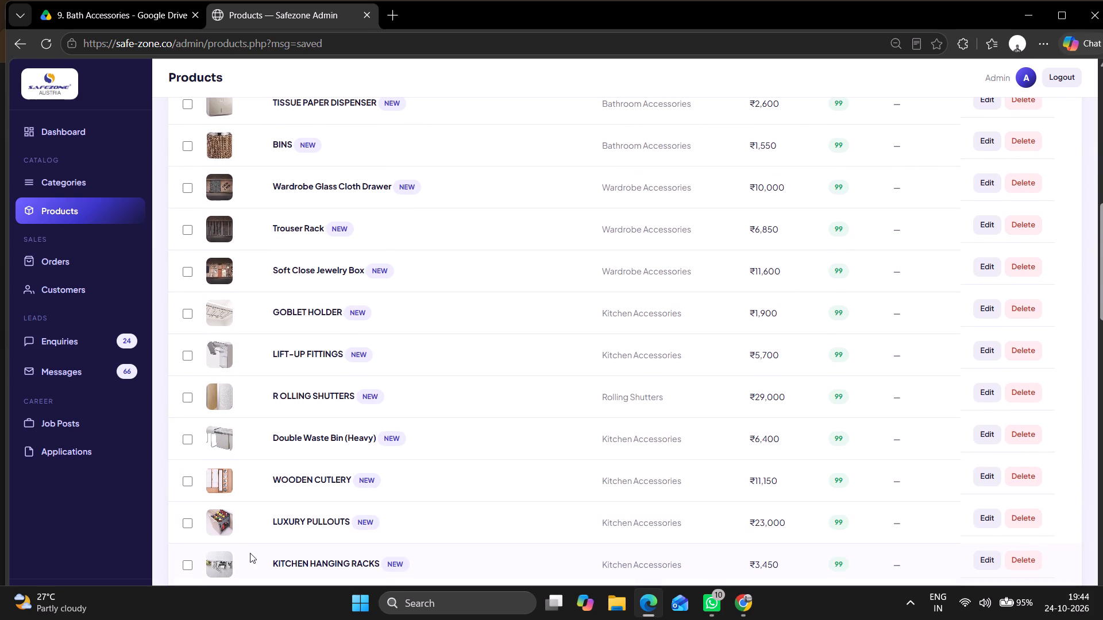
scroll(250, 553, down, 3)
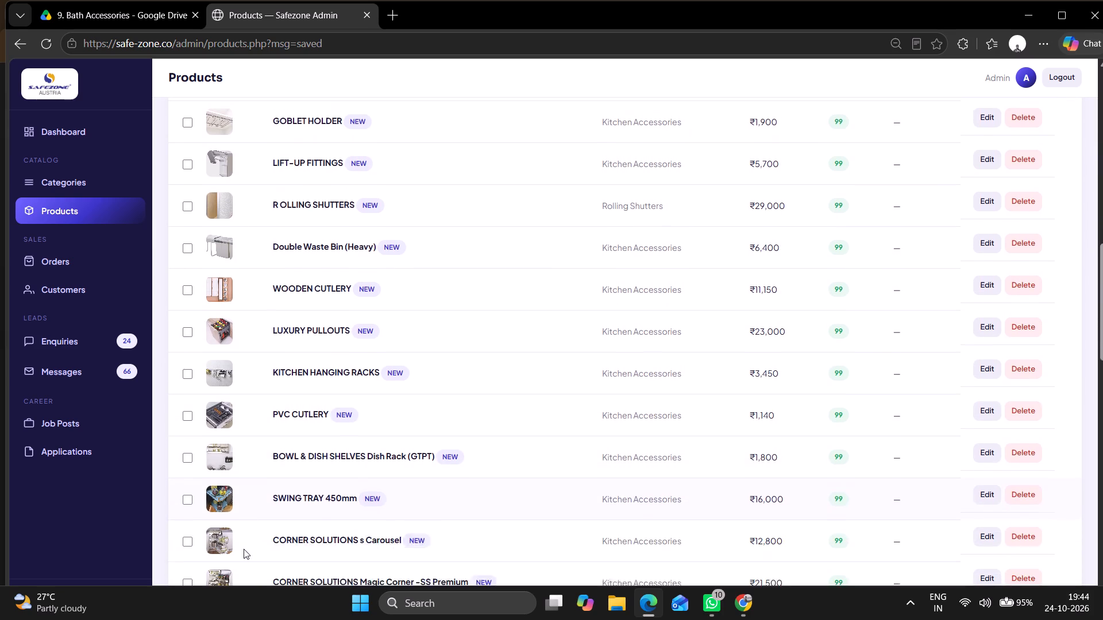
scroll(241, 545, down, 1)
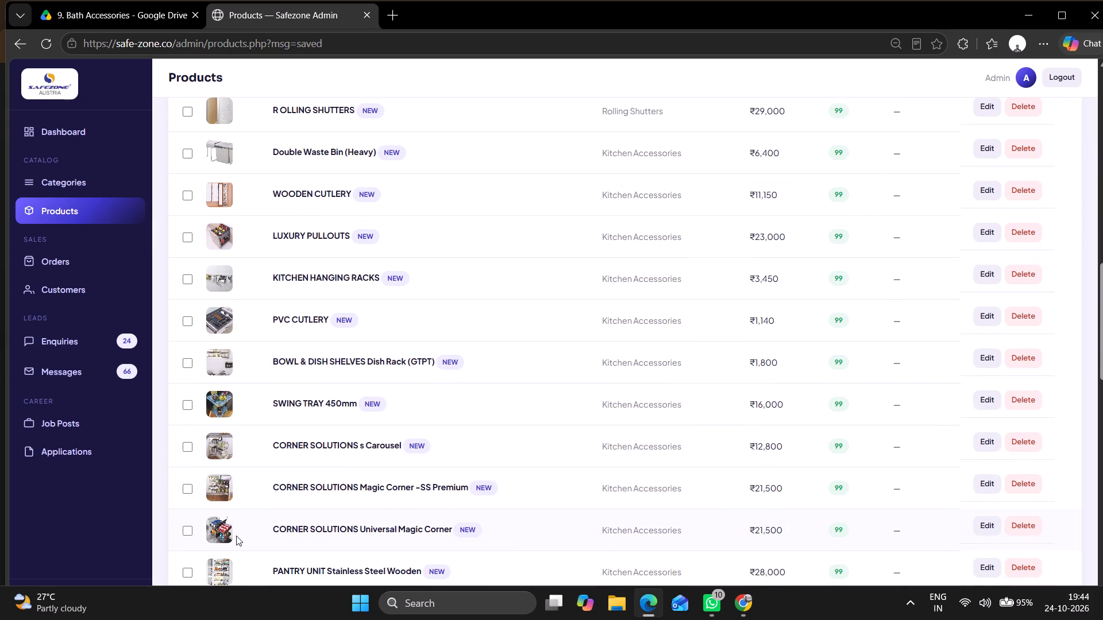
scroll(237, 556, down, 3)
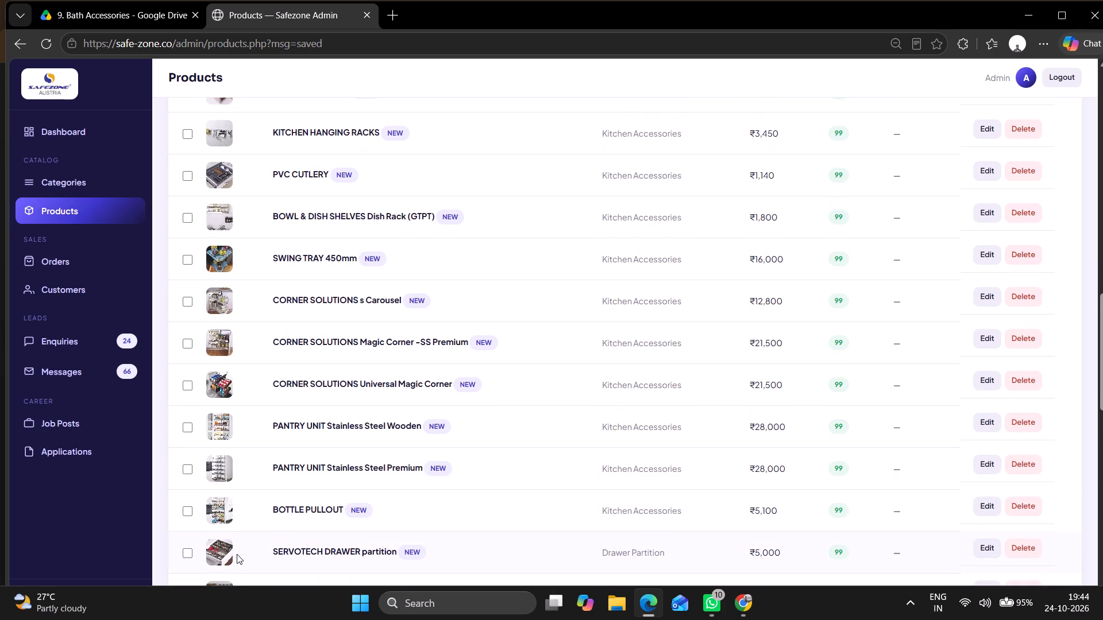
Review the remaining older entries in the All Products list, then return to the blank Add New Product form.
scroll(233, 532, down, 1)
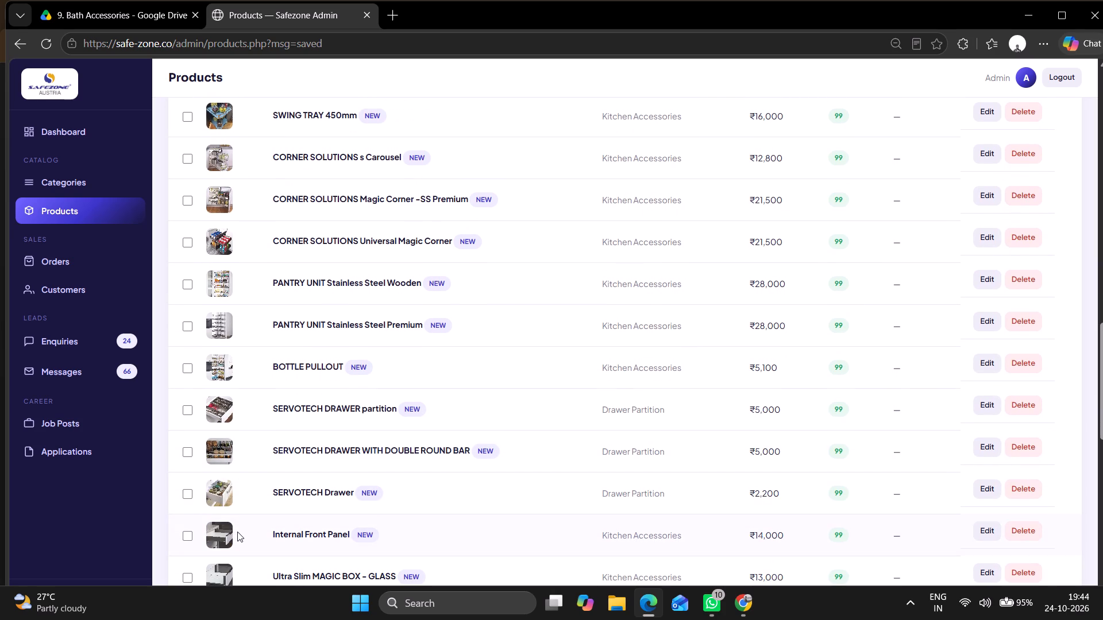
scroll(237, 541, down, 2)
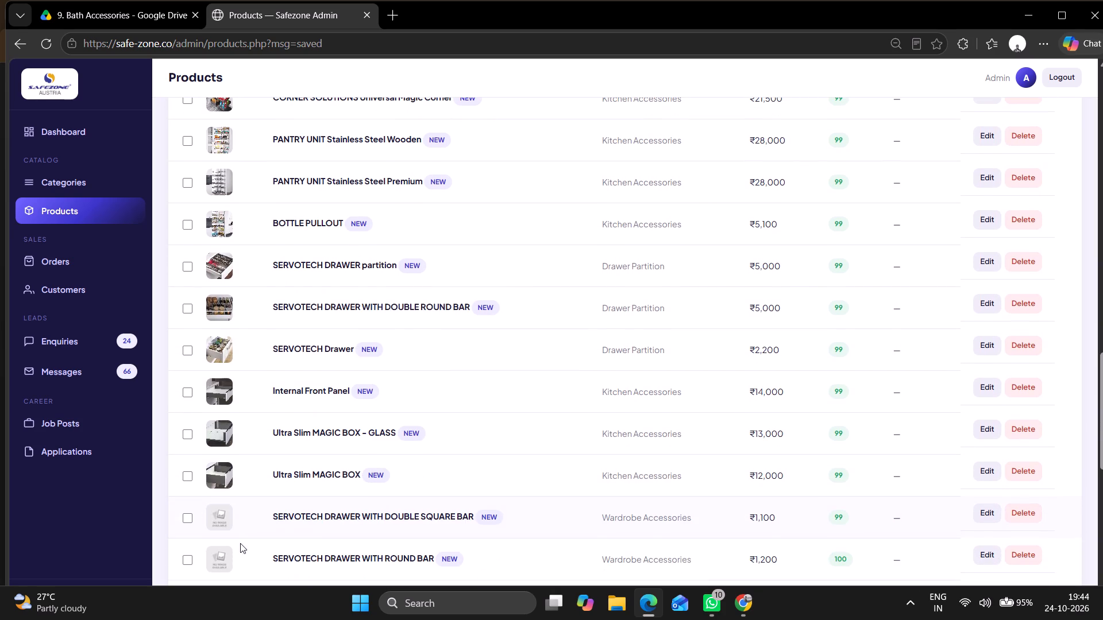
scroll(266, 487, up, 15)
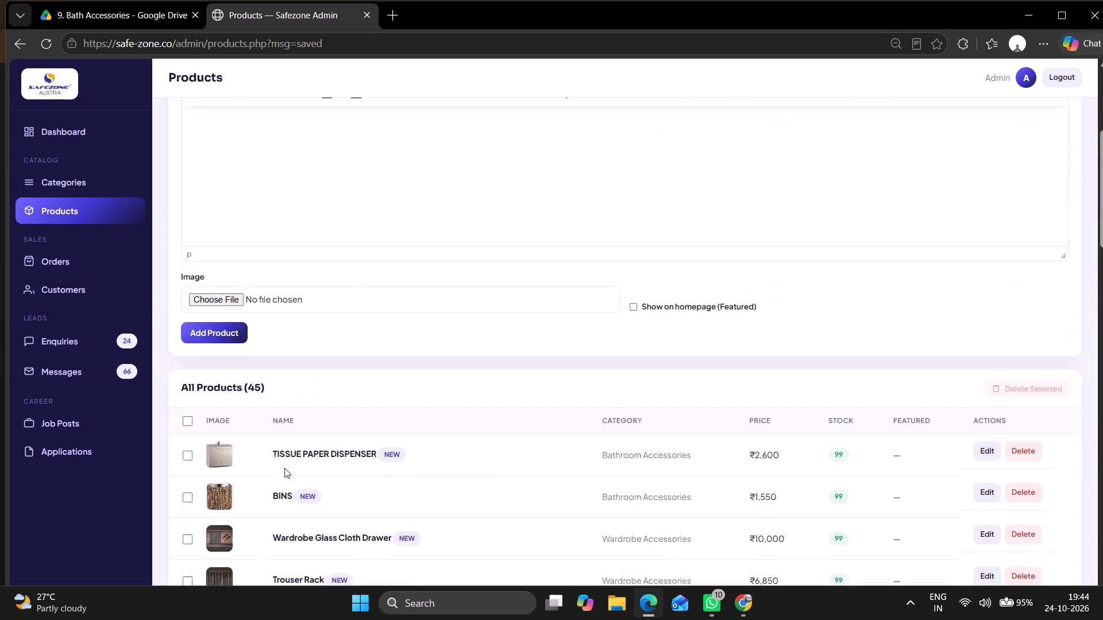
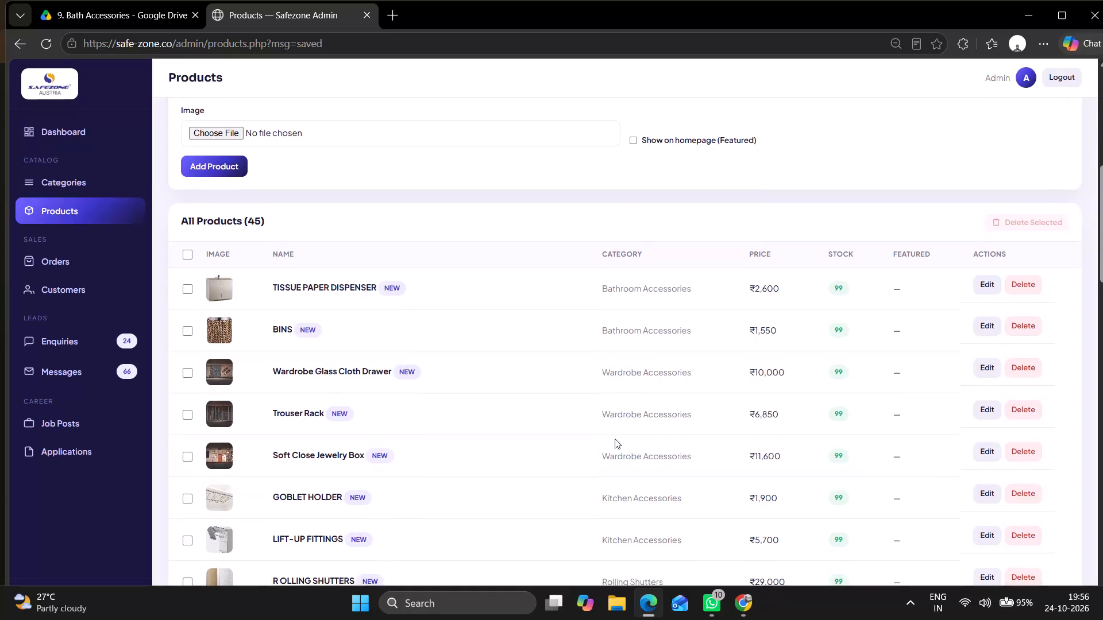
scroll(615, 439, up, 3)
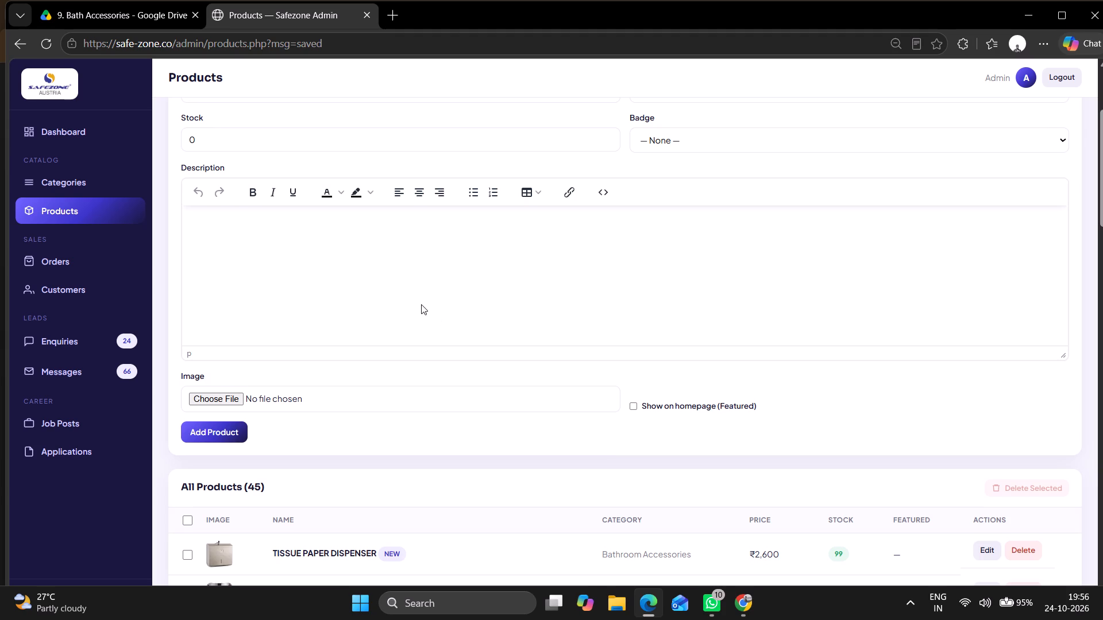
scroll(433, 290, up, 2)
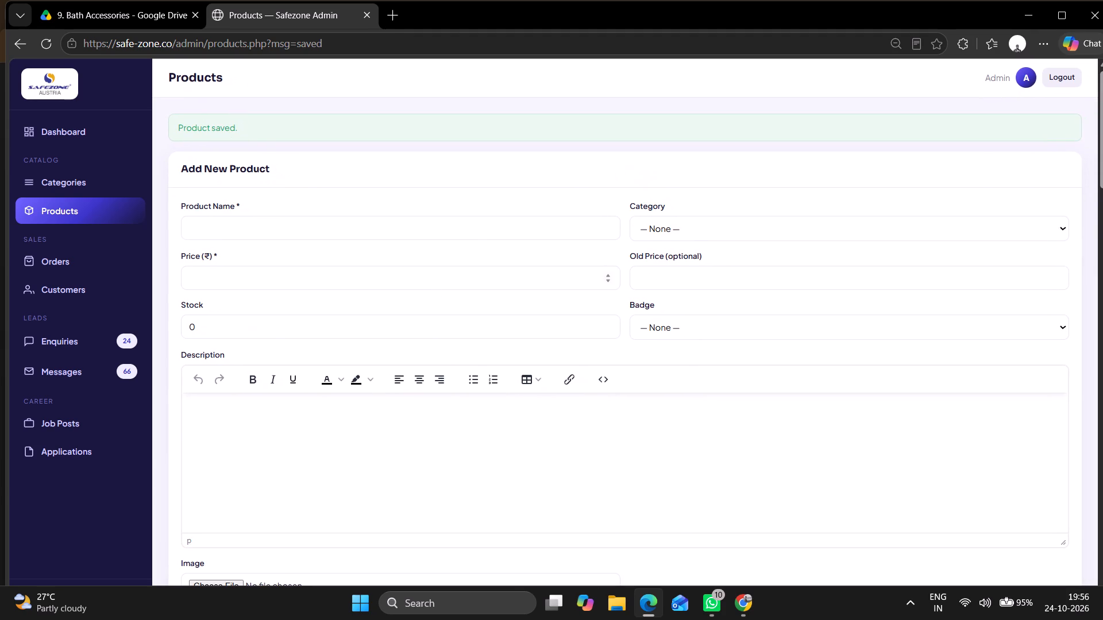
Enter ANTI FOUL DRAINS as the product name in the new product form.
click(371, 232)
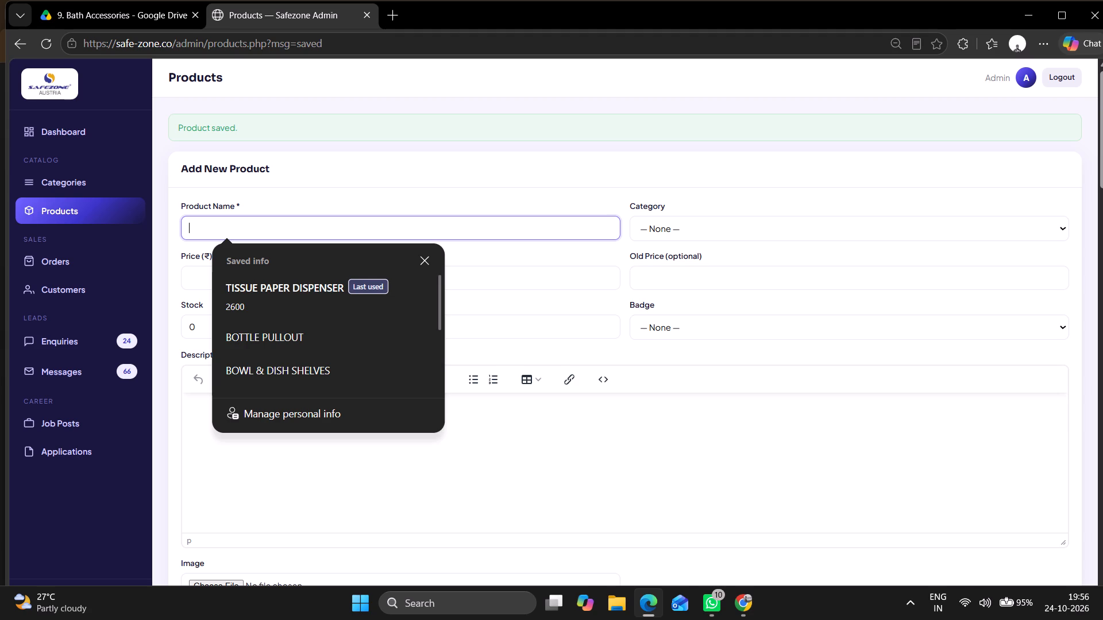
text(ANT)
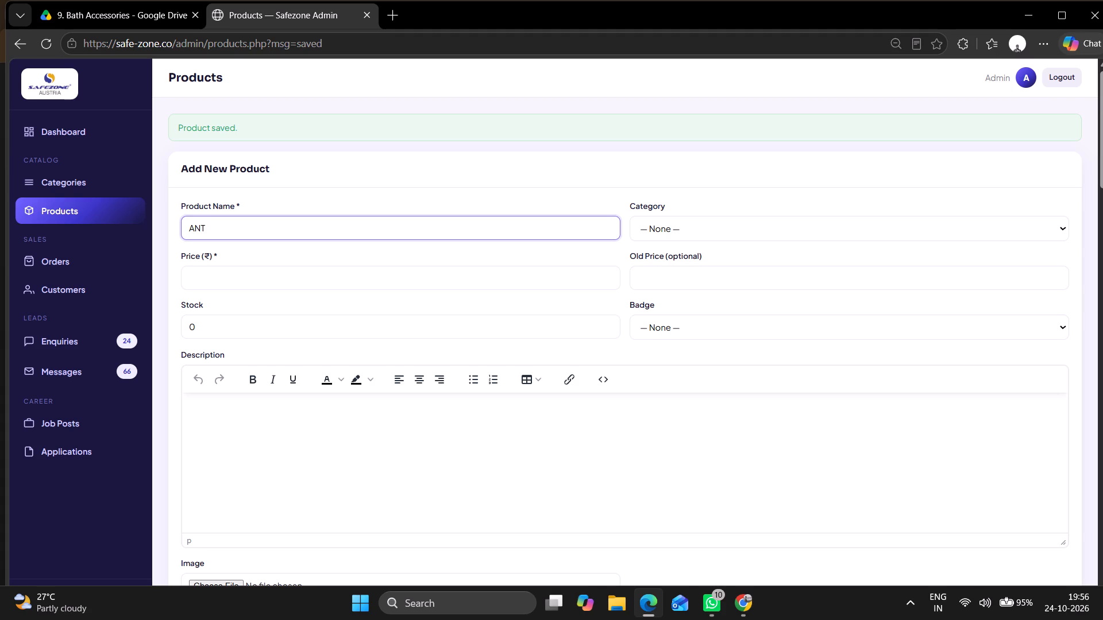
text(I)
key(space)
key(f)
text(OUL)
key(space)
text(DR)
text(AINS)
Set the anti foul drains' price to 1120 and assign the product to the Bathroom Accessories category.
double_click(255, 280)
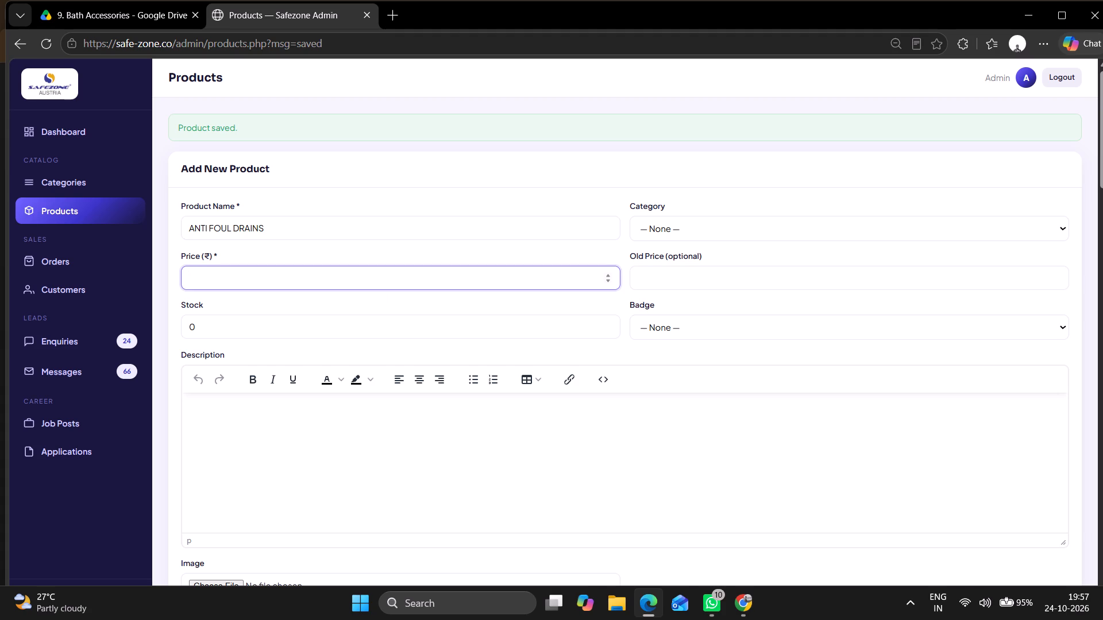
text(11)
text(20)
click(677, 230)
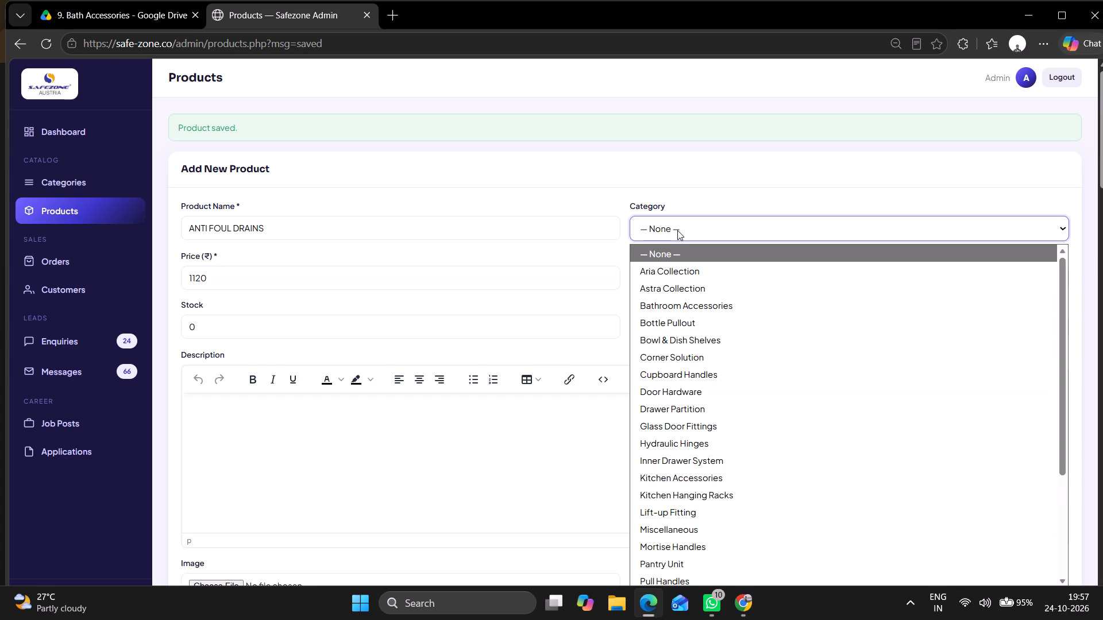
key(b)
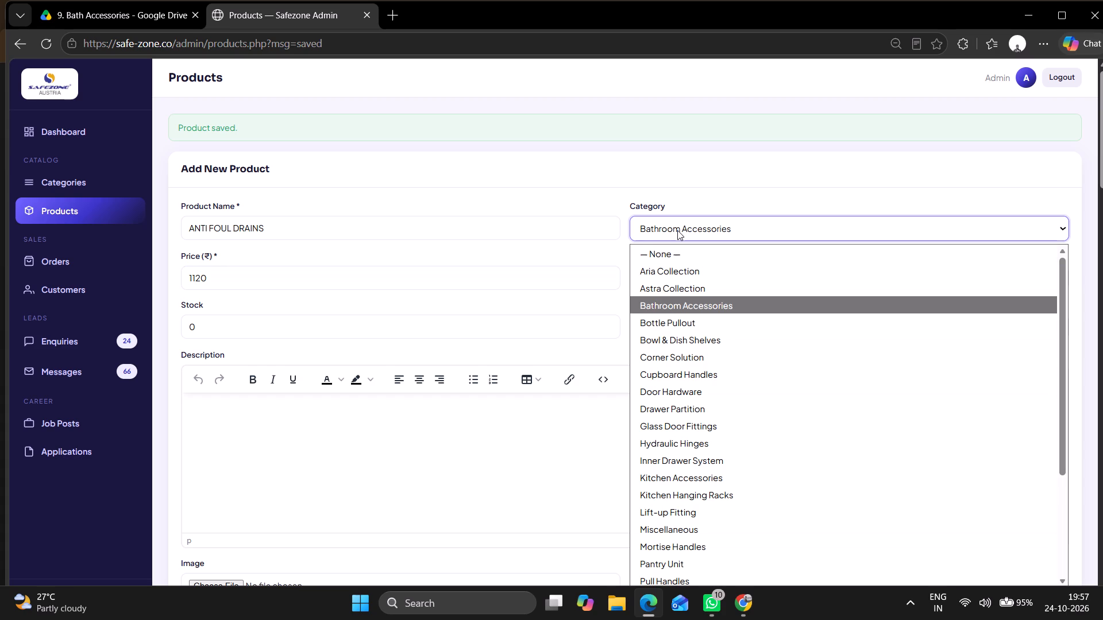
key(Return)
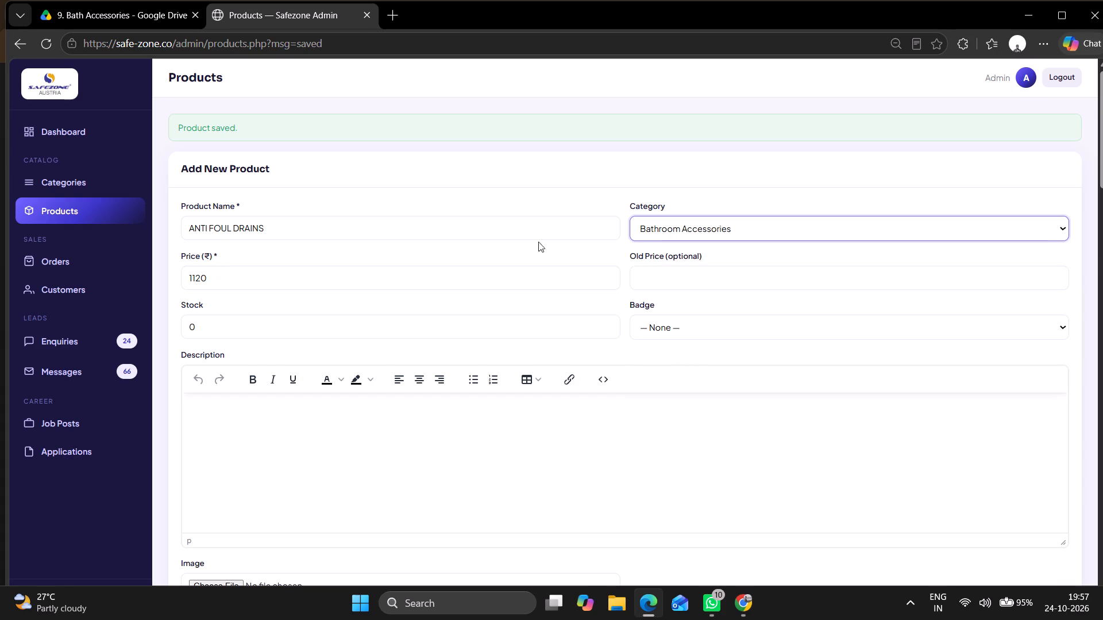
Set the stock of the anti foul drains to 99 and give the product the NEW badge.
click(338, 337)
key(BackSpace)
key(BackSpace)
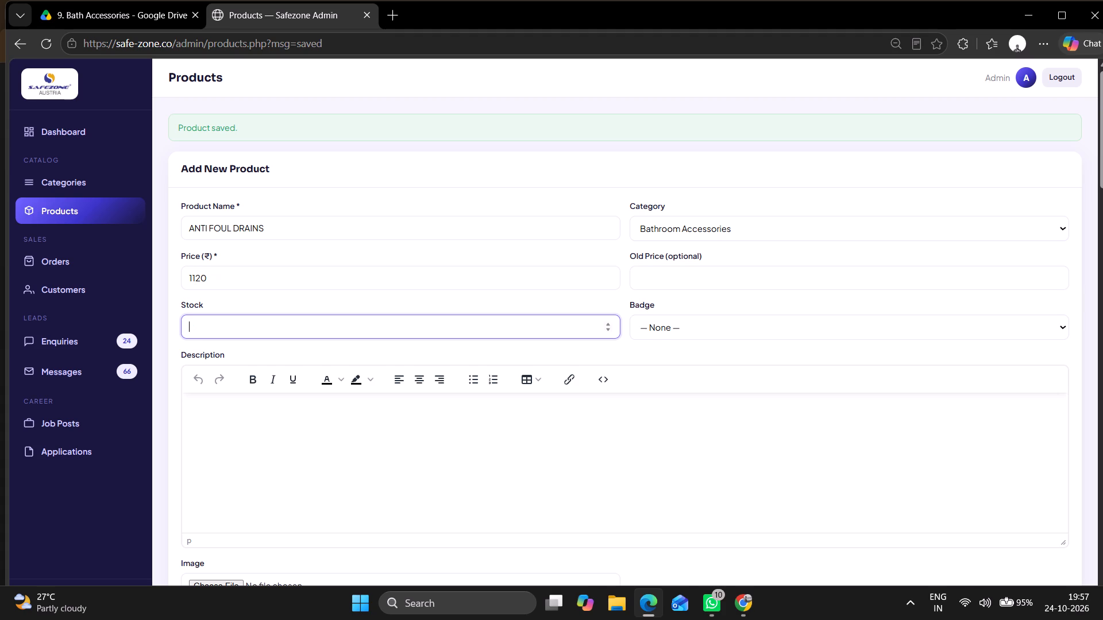
text(99)
drag(627, 328, 663, 331)
click(663, 331)
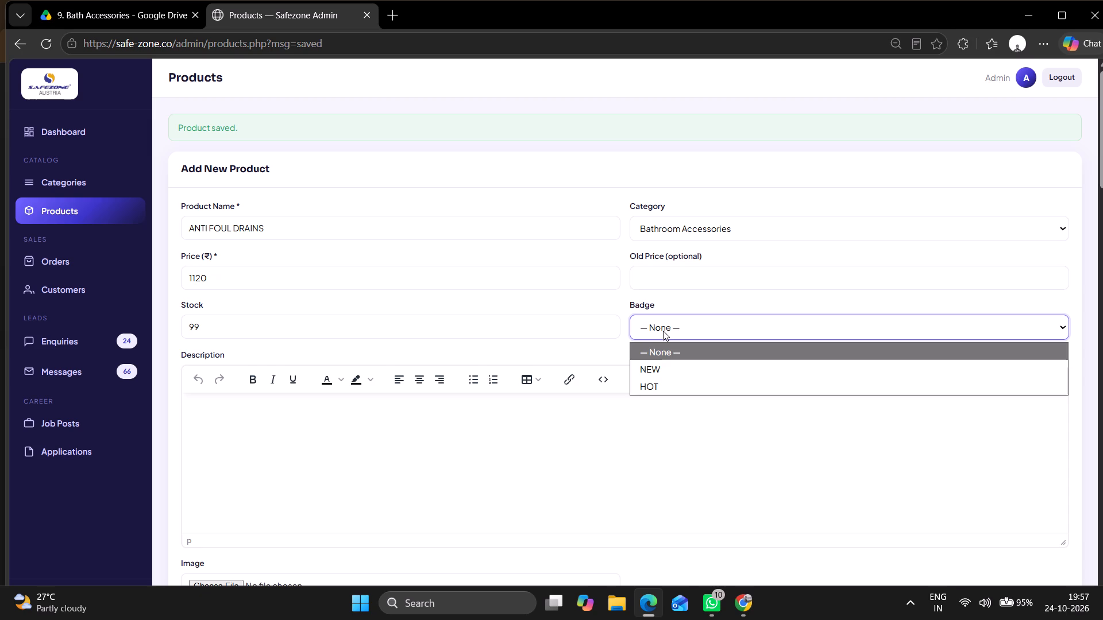
key(n)
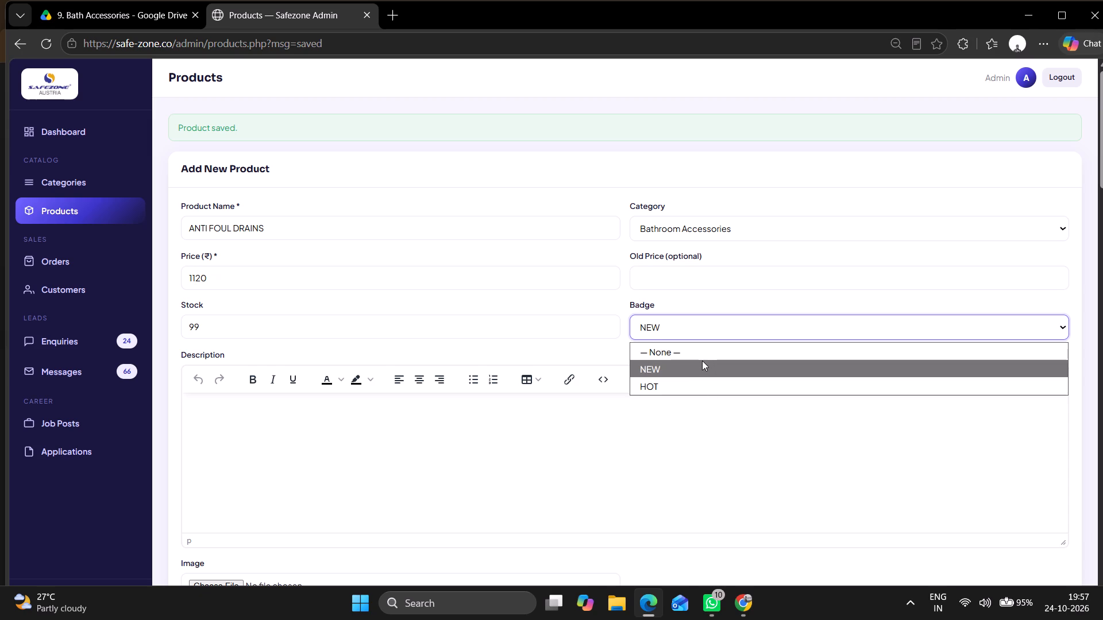
key(Return)
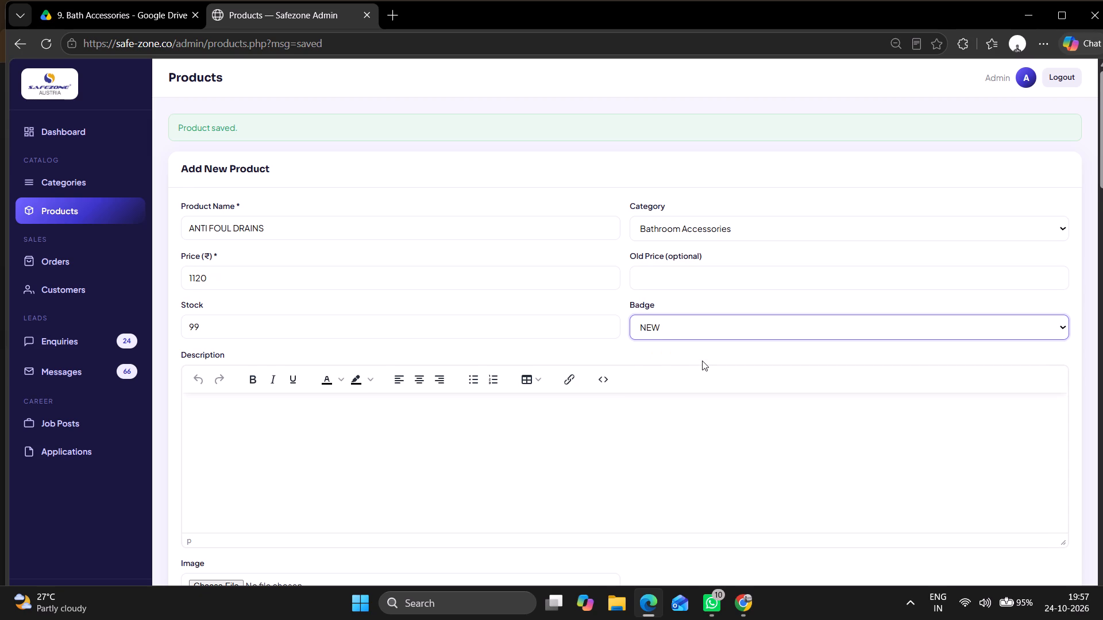
scroll(702, 361, down, 1)
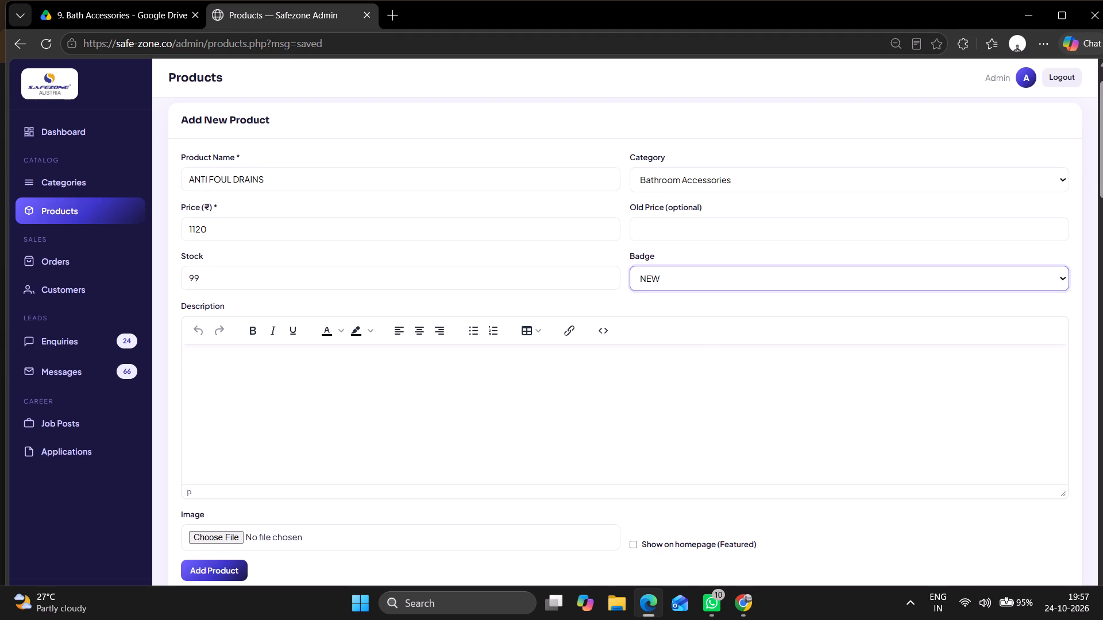
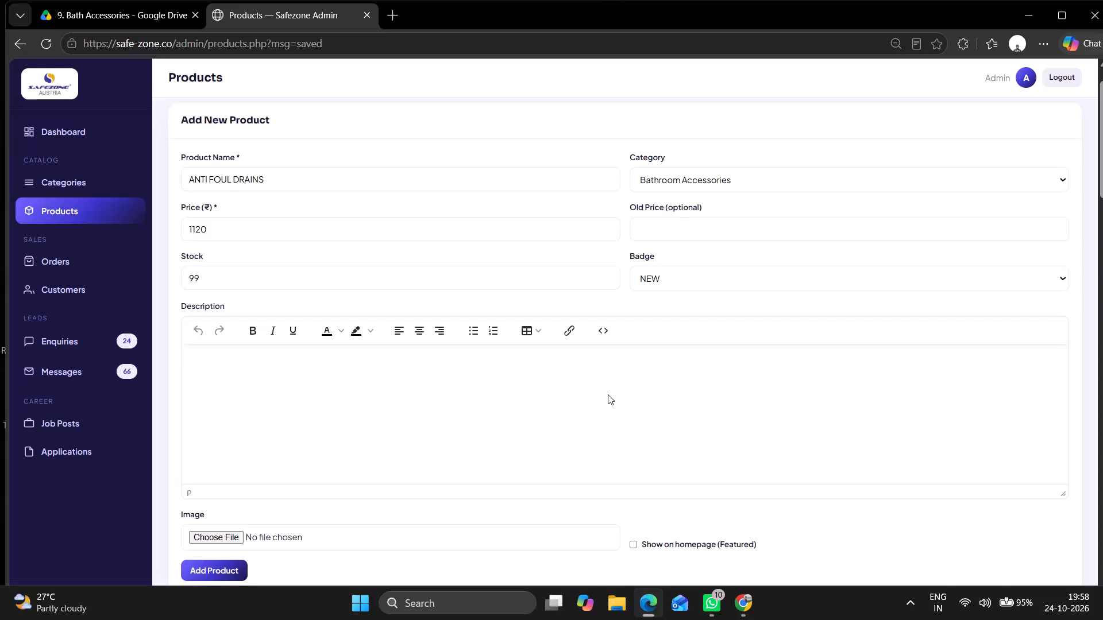
Paste the copied anti foul drains specifications into the description, covering size, surface, tube diameter, 304 stainless steel material, structure and functions.
key(ctrl+v)
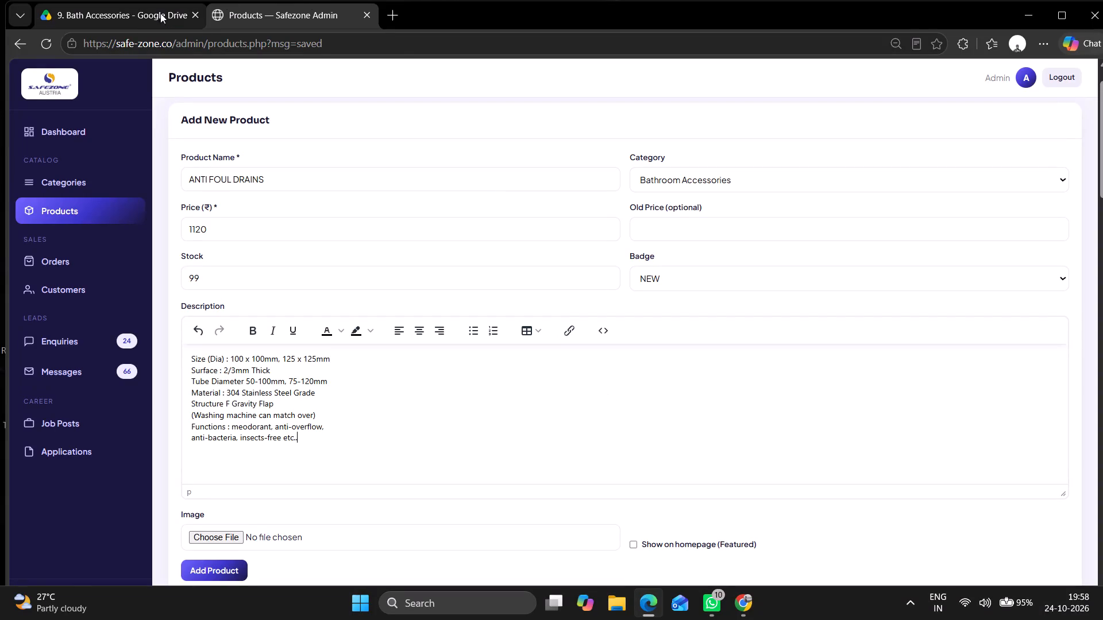
Download the drain image 72.png from the 9. Bath Accessories folder in Google Drive.
click(133, 21)
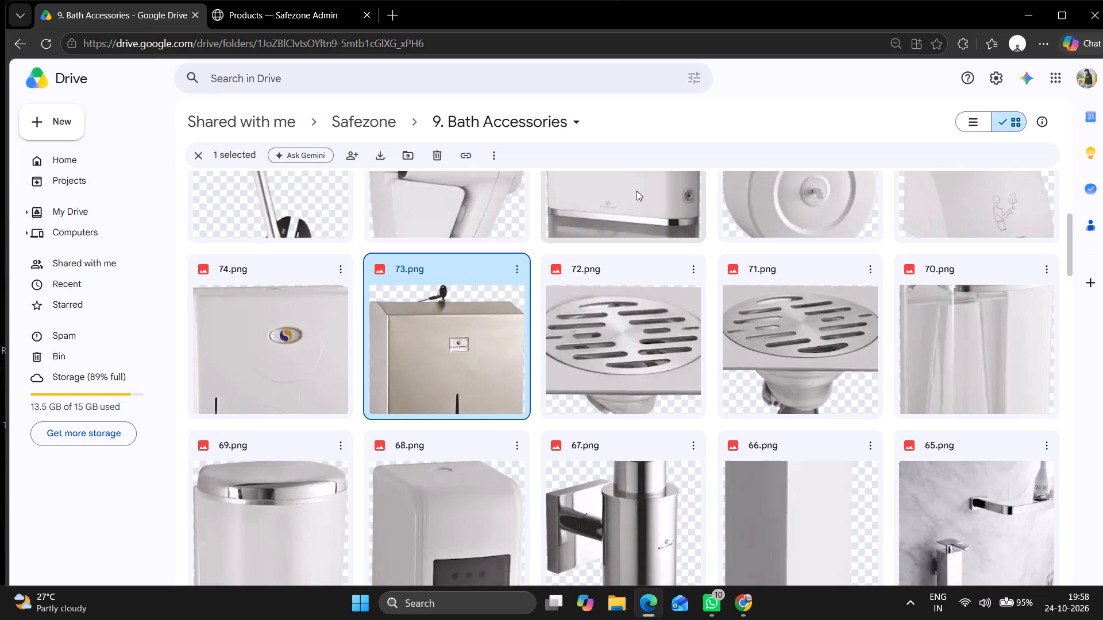
click(689, 272)
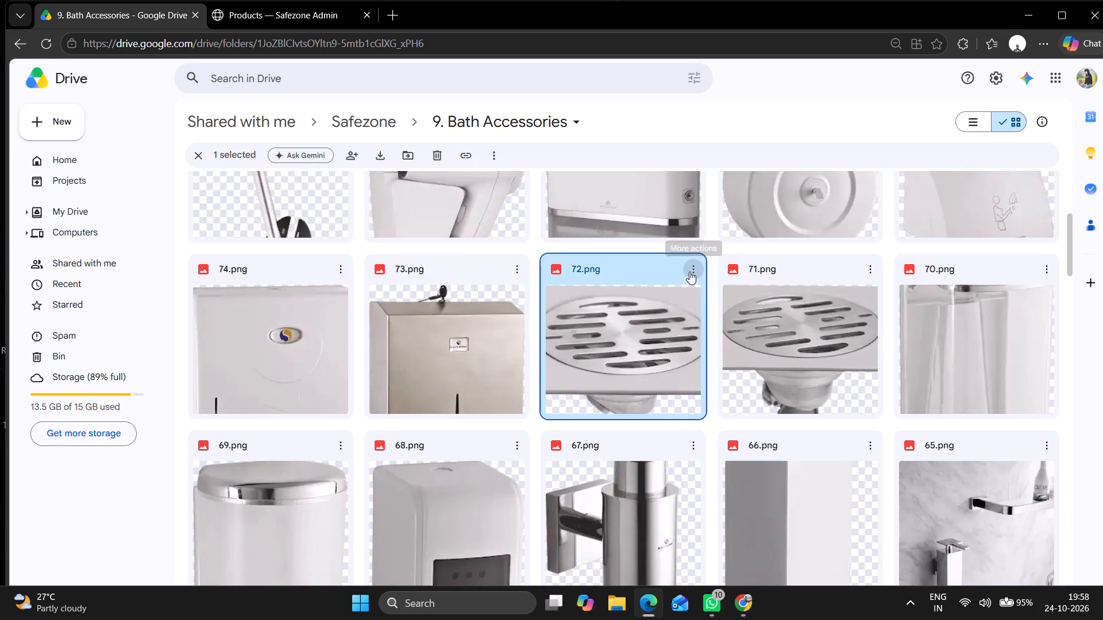
click(719, 330)
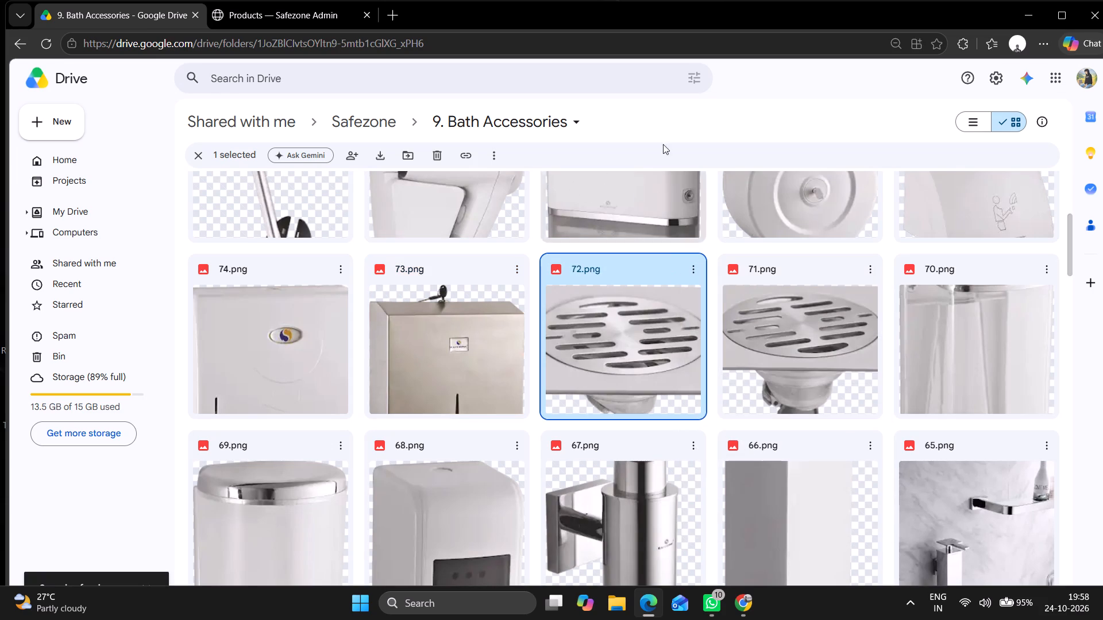
Back in the Safezone Admin product form, attach 72.png from Downloads as the anti foul drains' image.
click(307, 0)
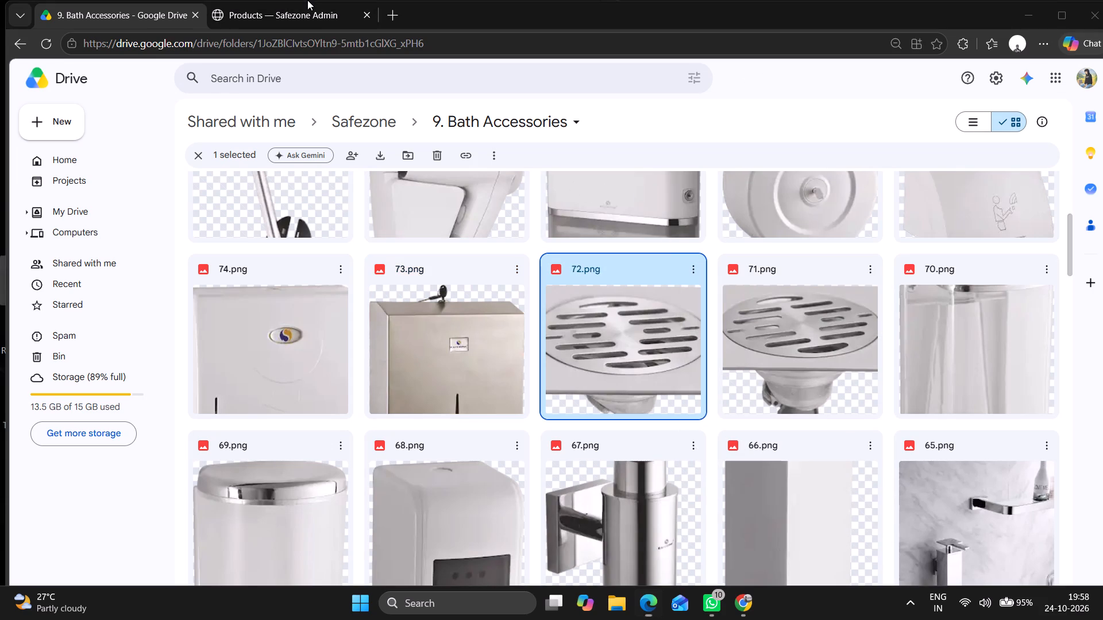
click(316, 20)
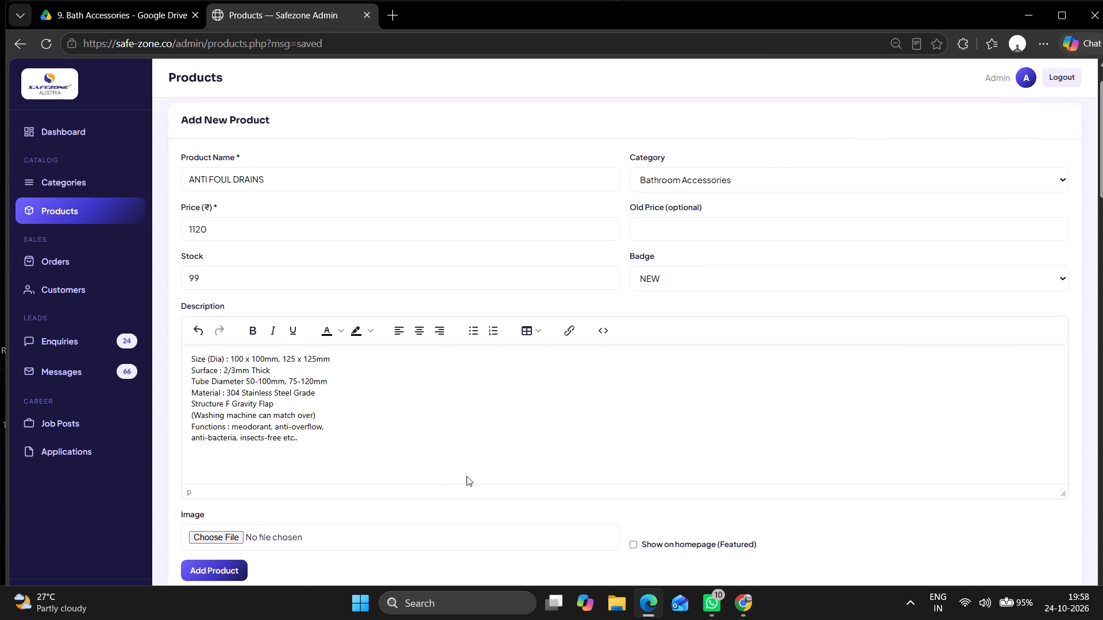
scroll(435, 481, down, 1)
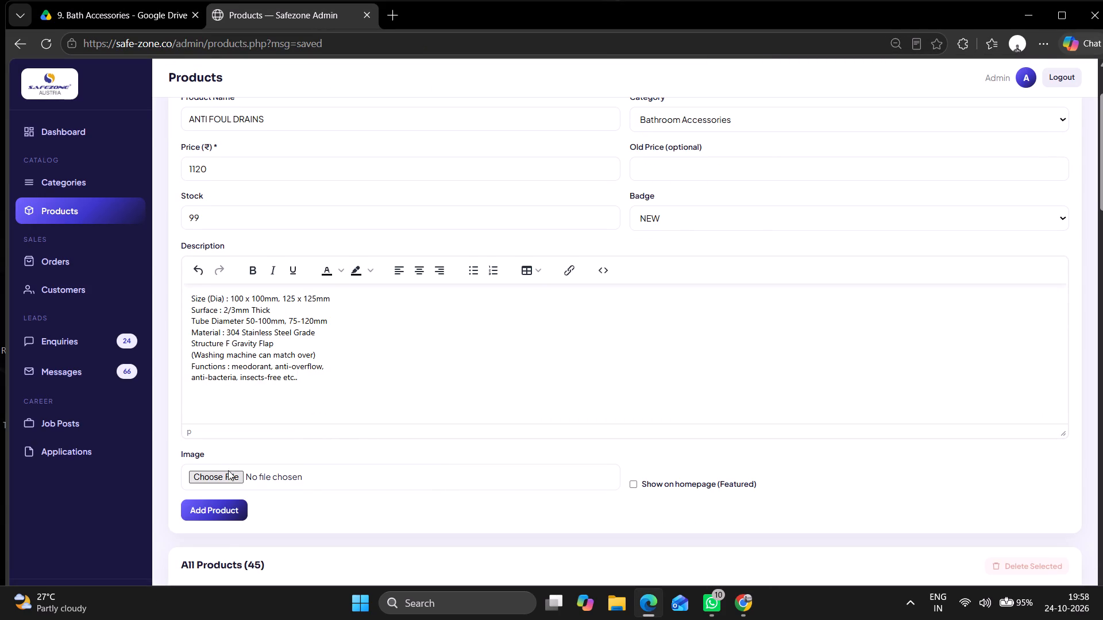
click(231, 475)
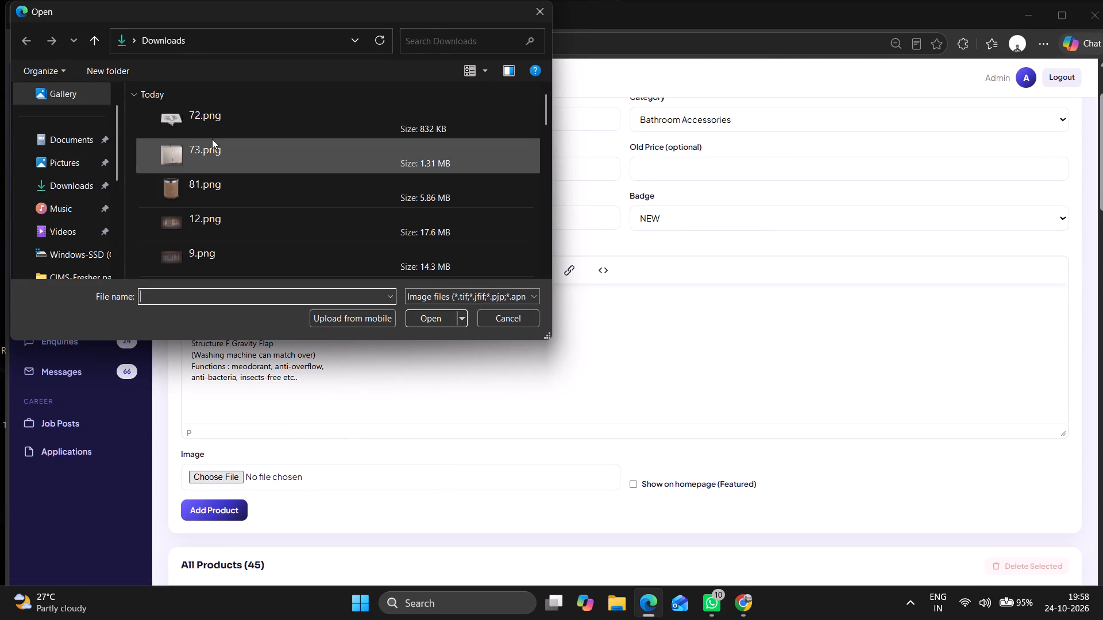
click(211, 111)
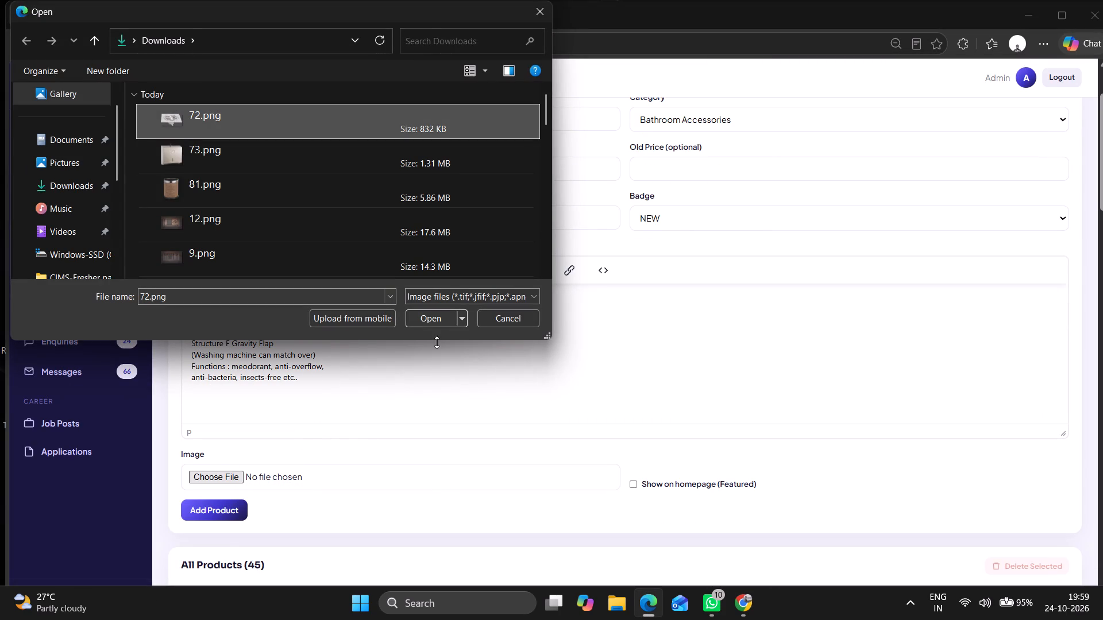
click(431, 319)
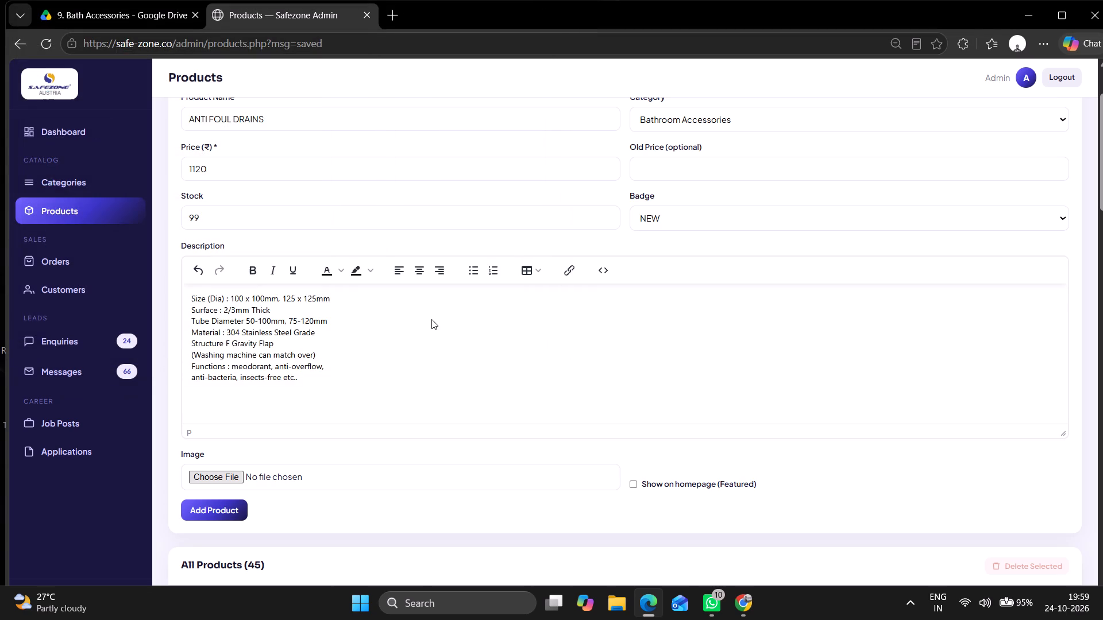
Review the completed ANTI FOUL DRAINS form and add the product to the catalogue.
scroll(431, 319, up, 2)
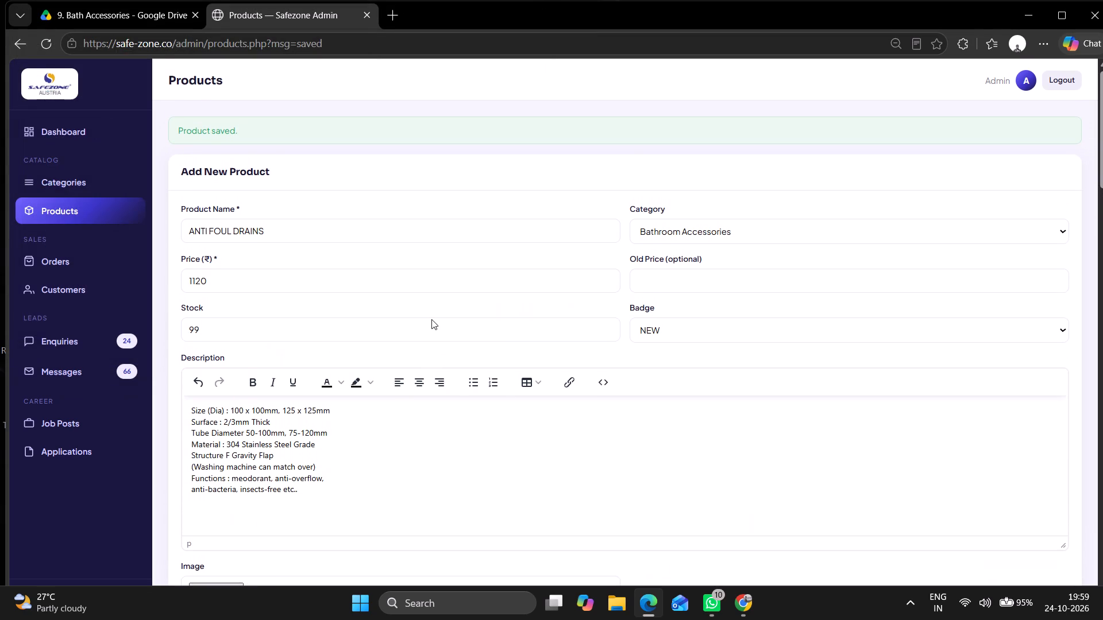
scroll(431, 319, down, 4)
scroll(431, 319, up, 6)
scroll(431, 319, down, 1)
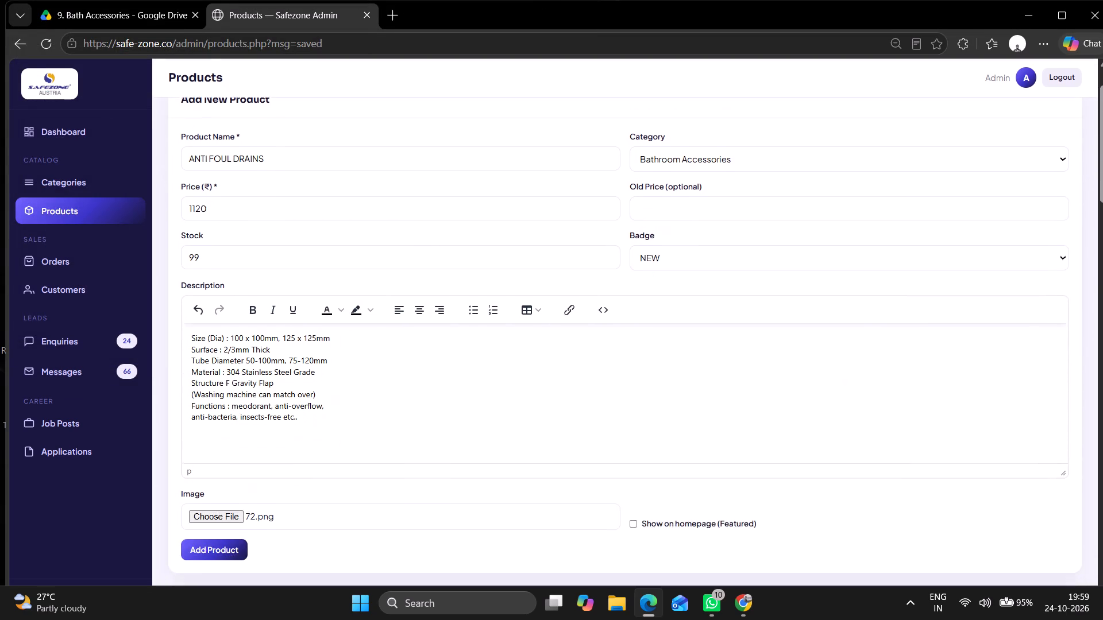
scroll(431, 319, down, 1)
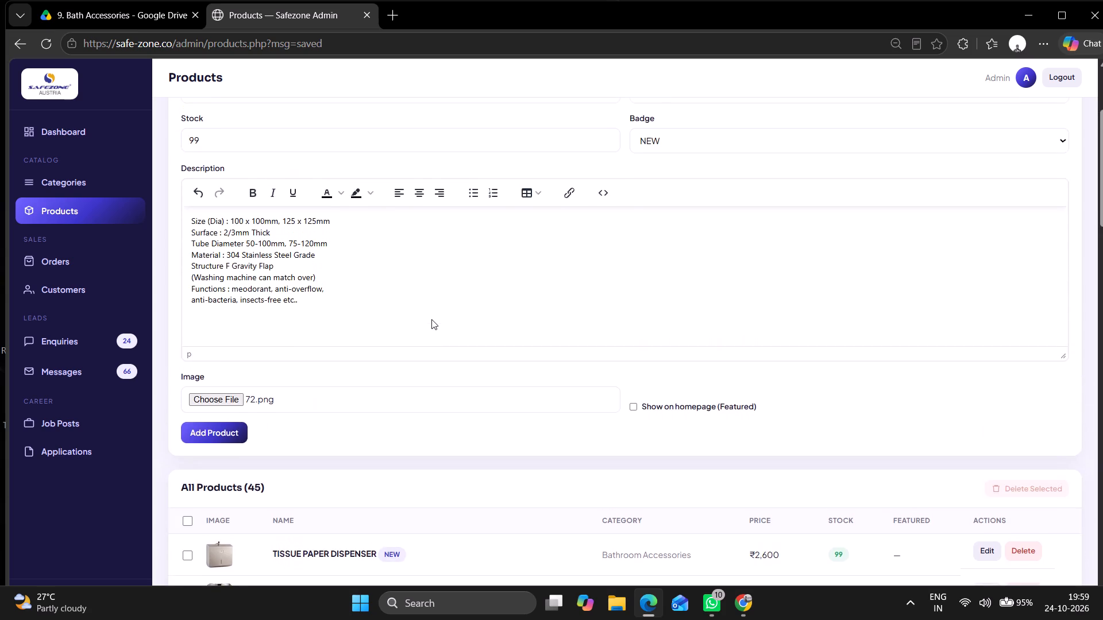
scroll(431, 319, up, 3)
scroll(431, 319, down, 1)
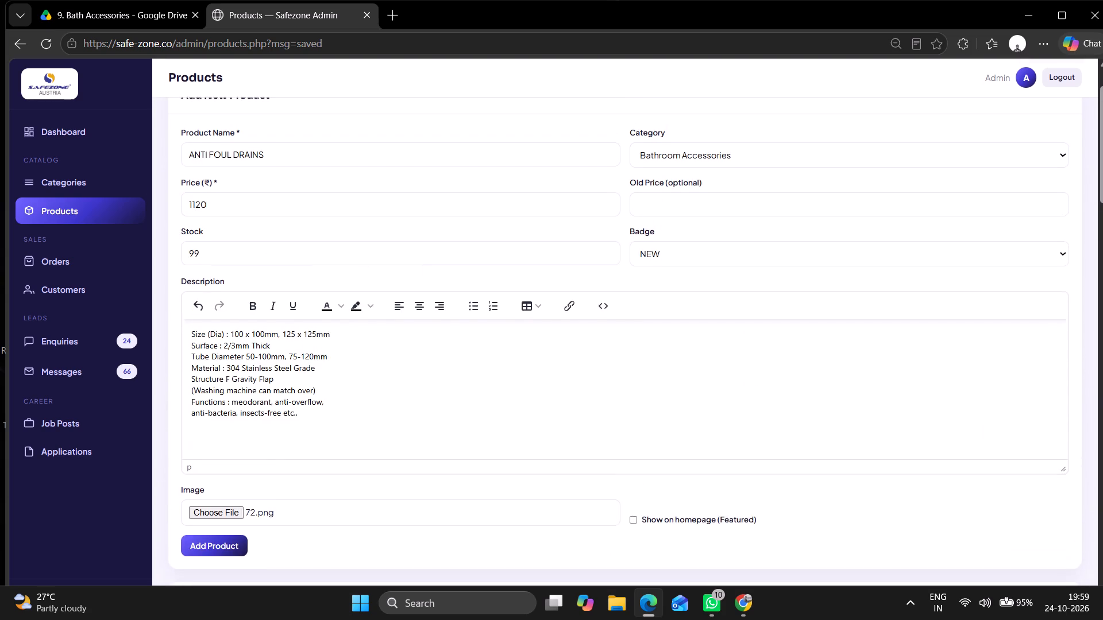
scroll(431, 319, down, 1)
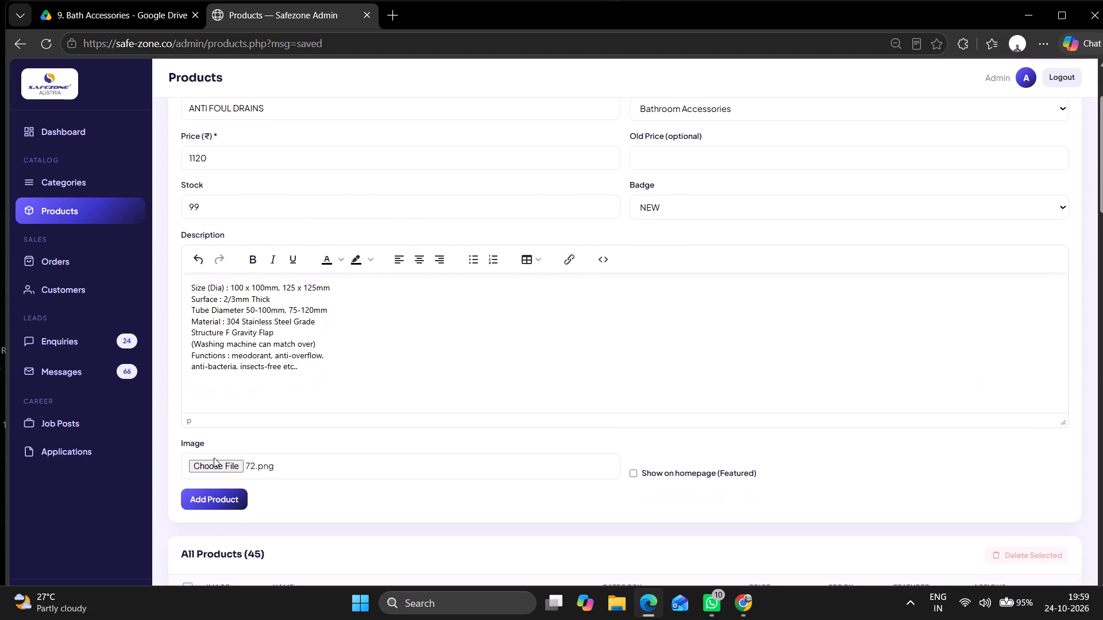
click(236, 501)
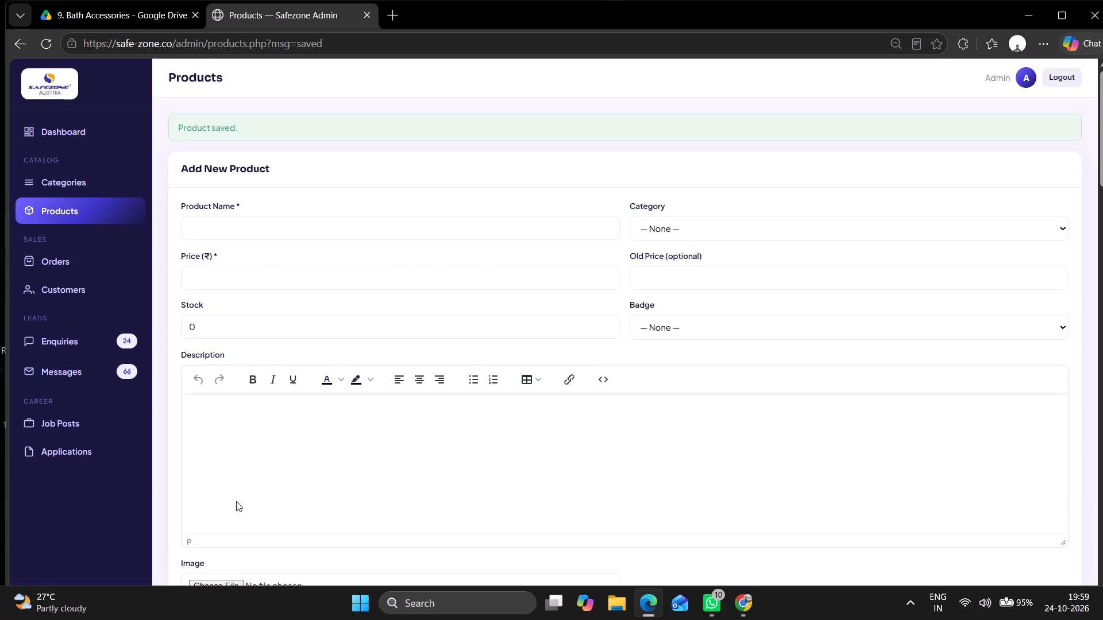
Look through the All Products list to check the anti foul drains entry.
scroll(236, 501, down, 4)
scroll(236, 501, right, 1)
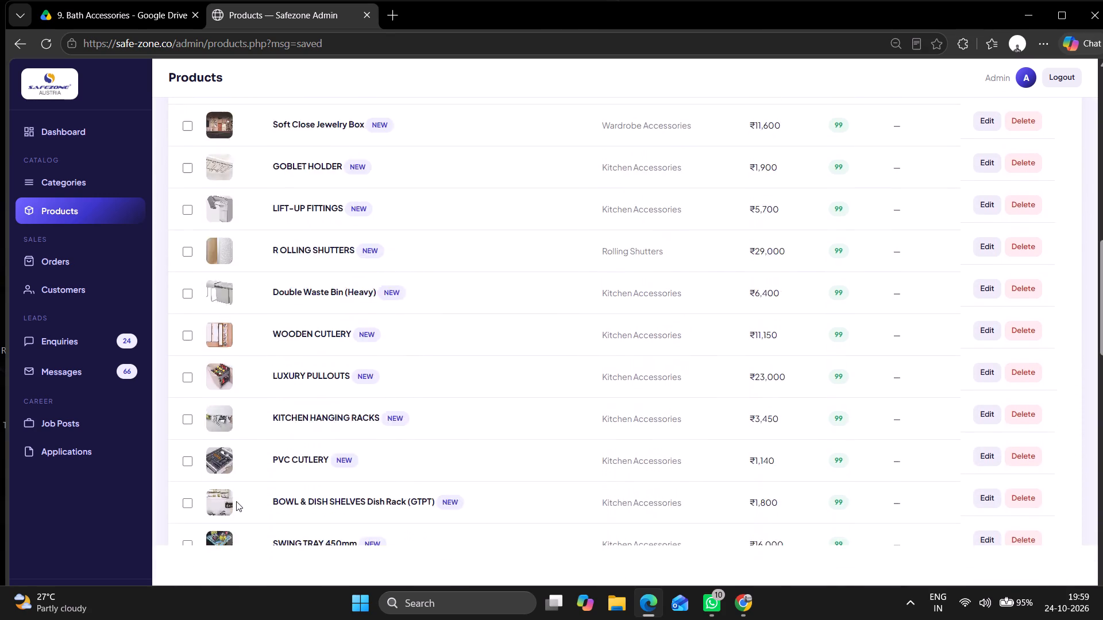
scroll(236, 501, right, 1)
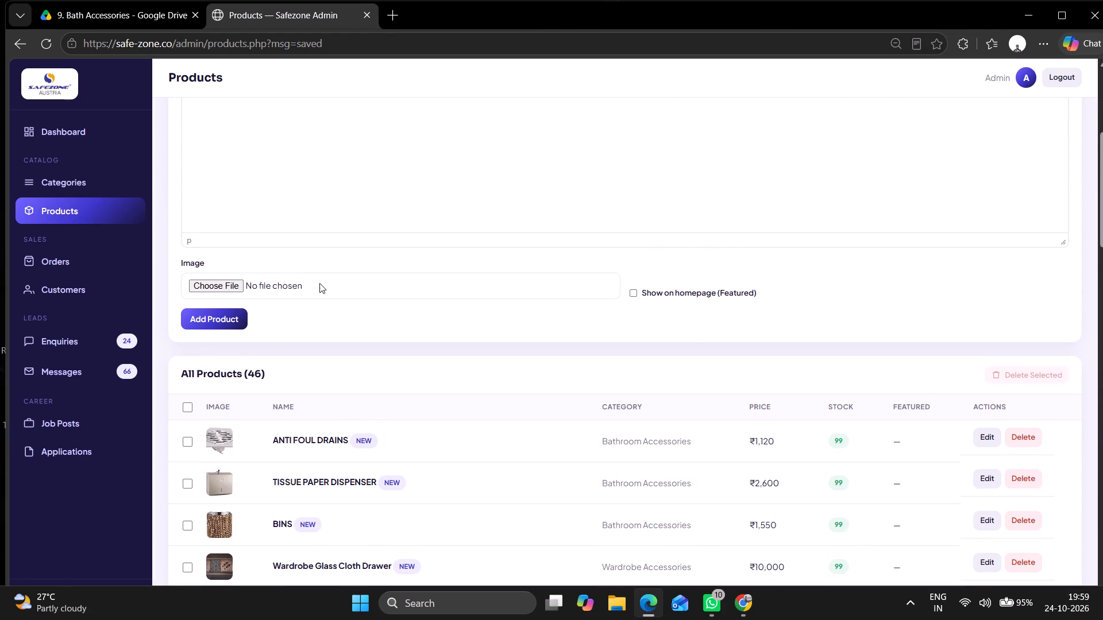
scroll(319, 283, up, 3)
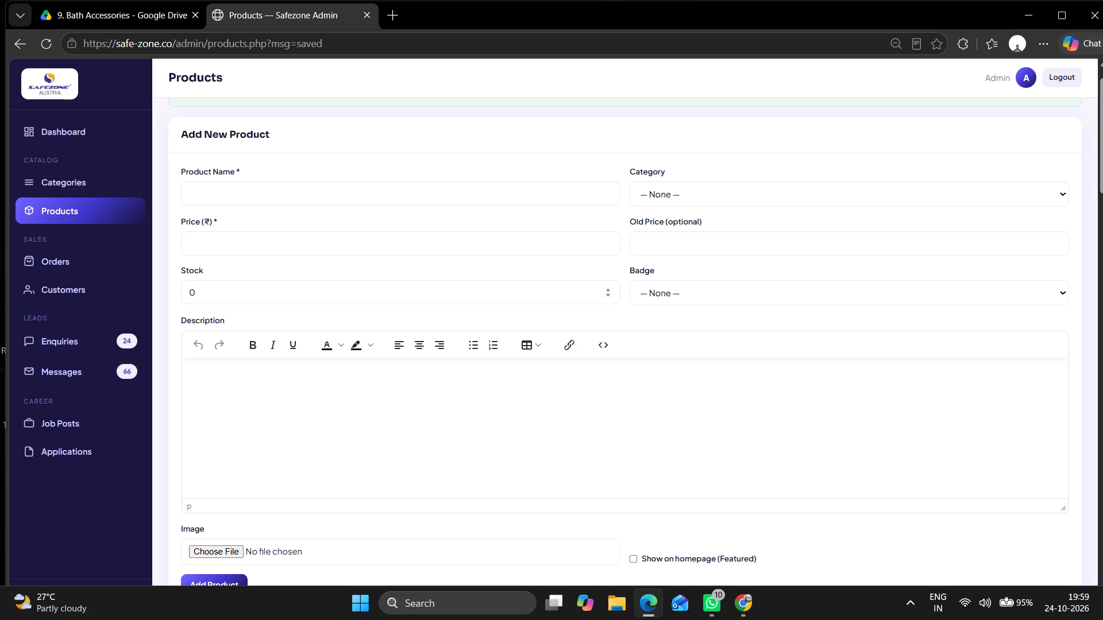
scroll(339, 289, down, 2)
scroll(364, 359, down, 3)
scroll(364, 356, up, 4)
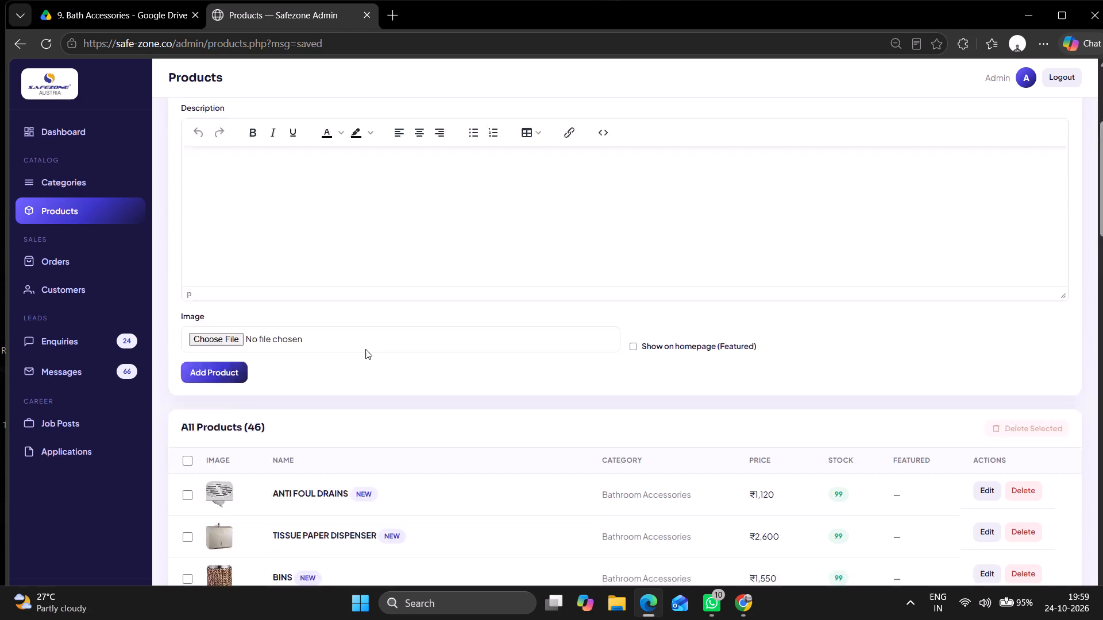
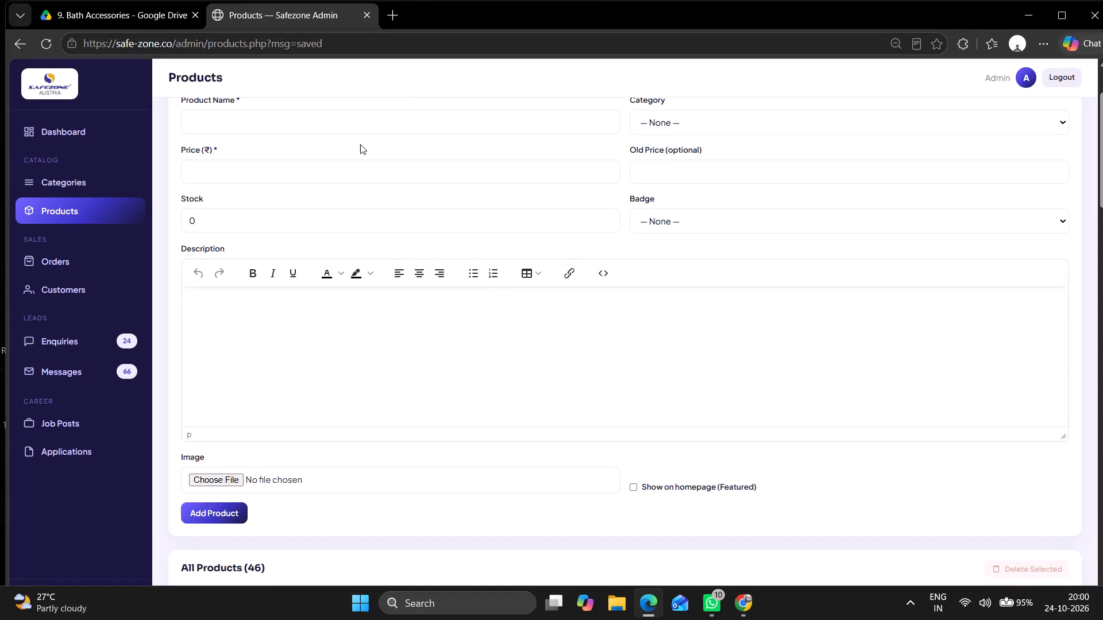
Enter TOWEL RACK as the product name in the blank Add New Product form.
scroll(360, 144, up, 2)
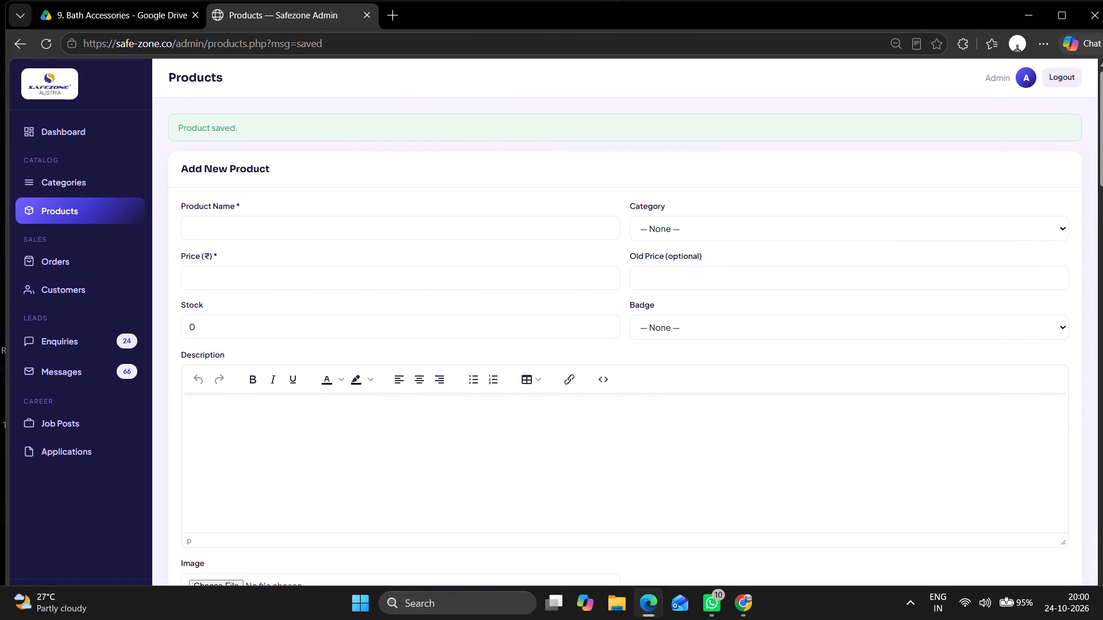
click(300, 223)
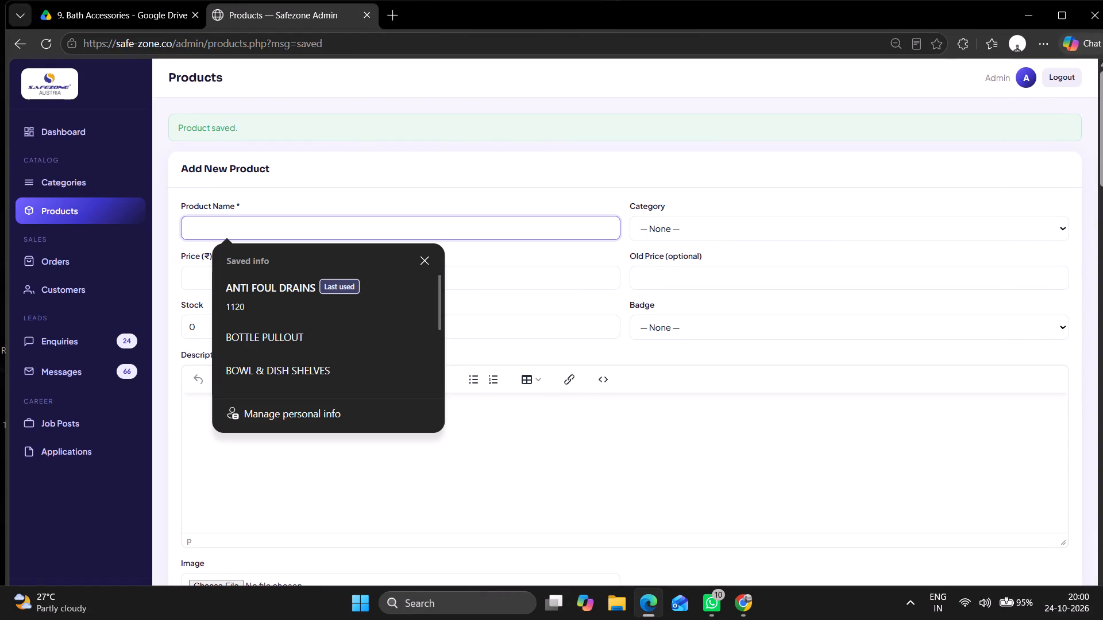
key(shift+t)
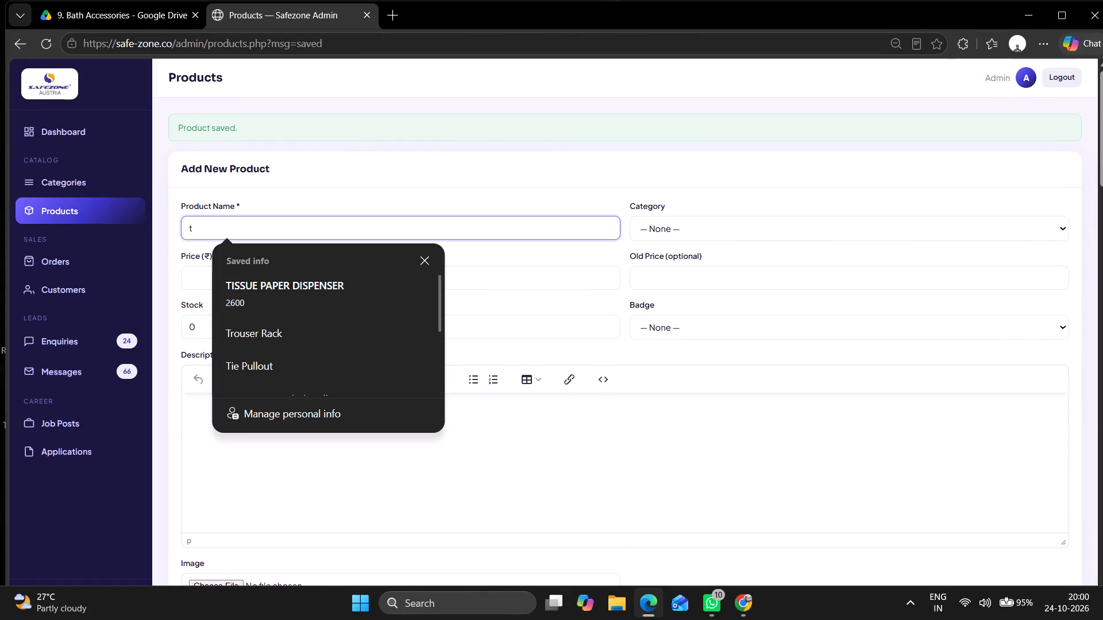
key(BackSpace)
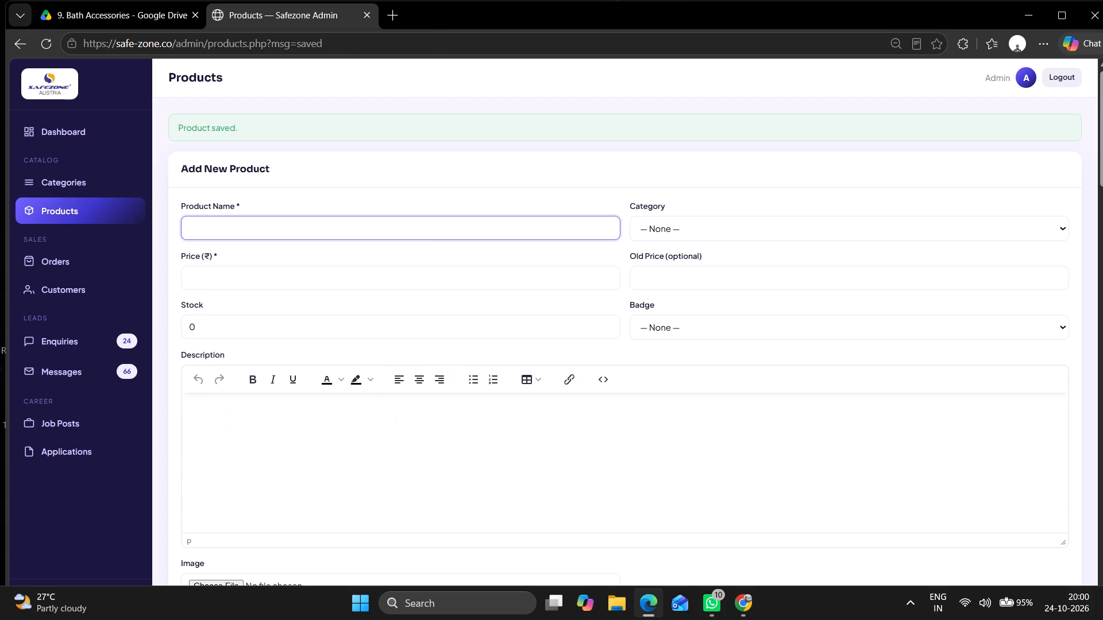
text(TO)
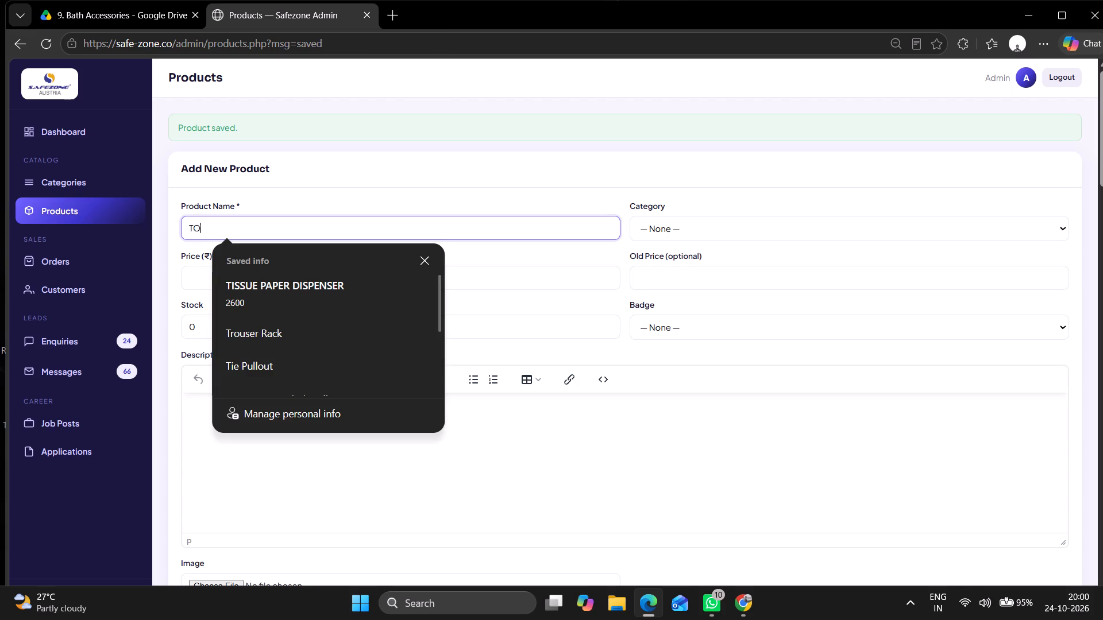
key(w)
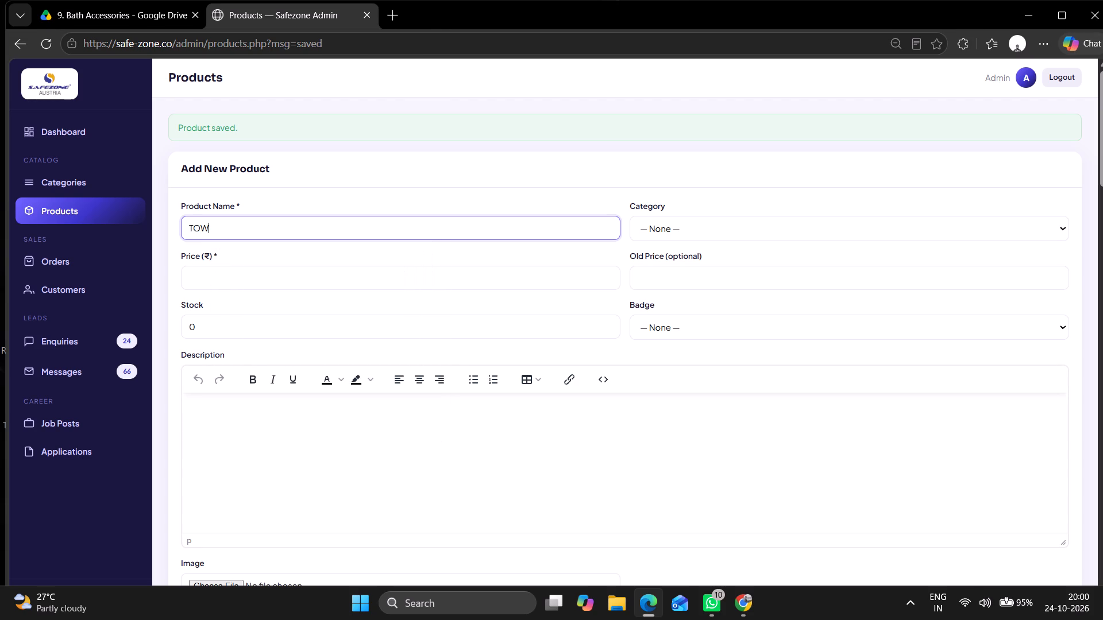
key(e)
key(l)
key(space)
text(RA)
key(c)
key(k)
Assign the towel rack to the Bathroom Accessories category and give it the NEW badge.
click(662, 222)
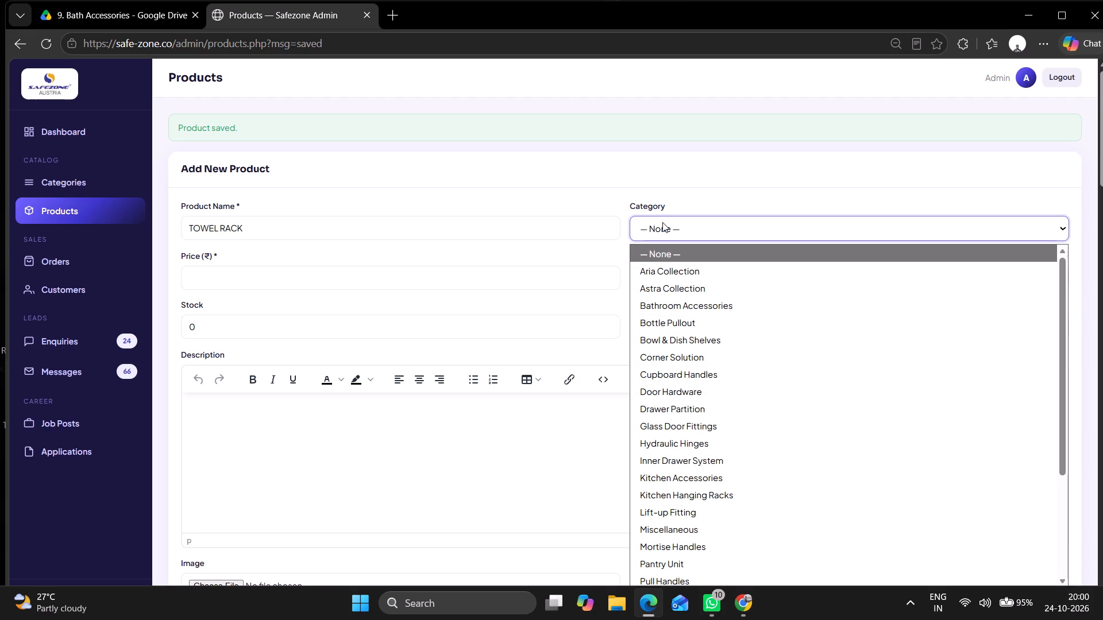
key(b)
key(Return)
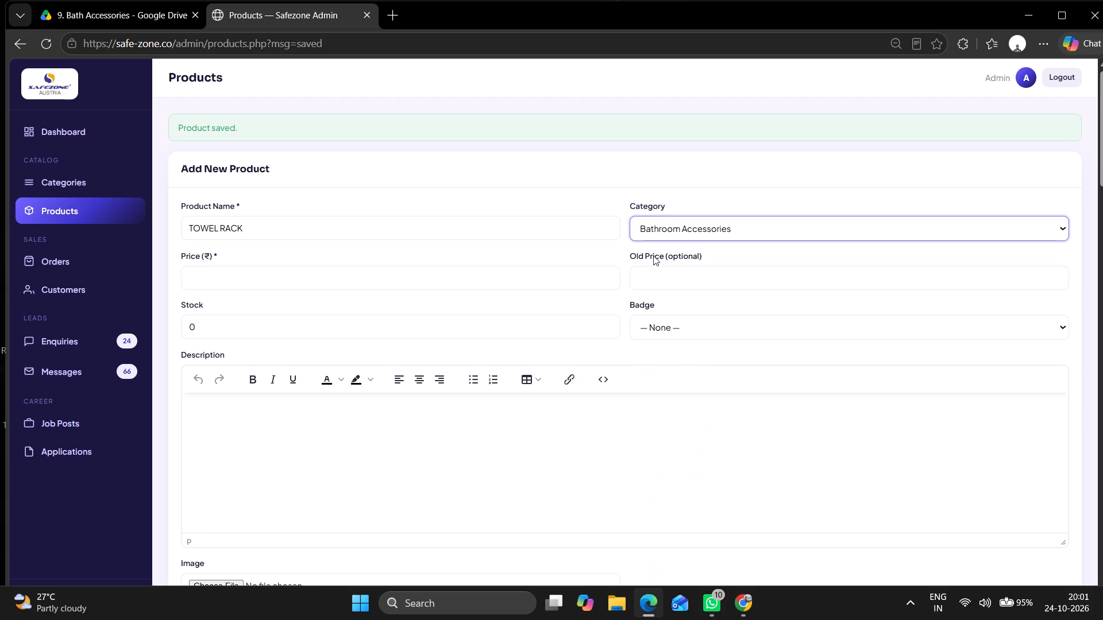
click(664, 335)
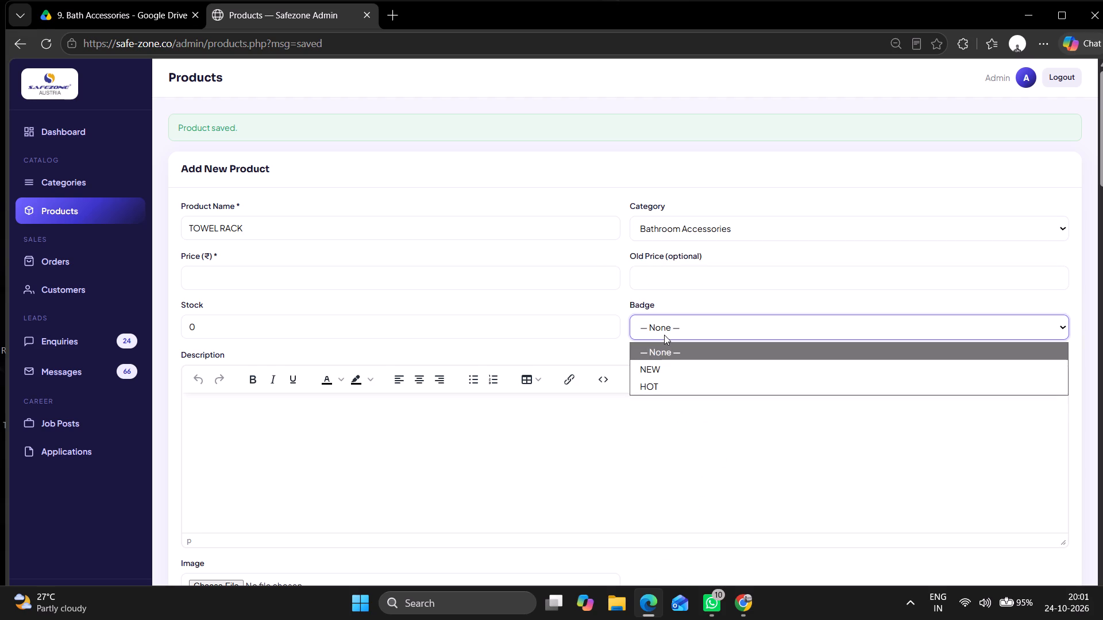
key(n)
key(Return)
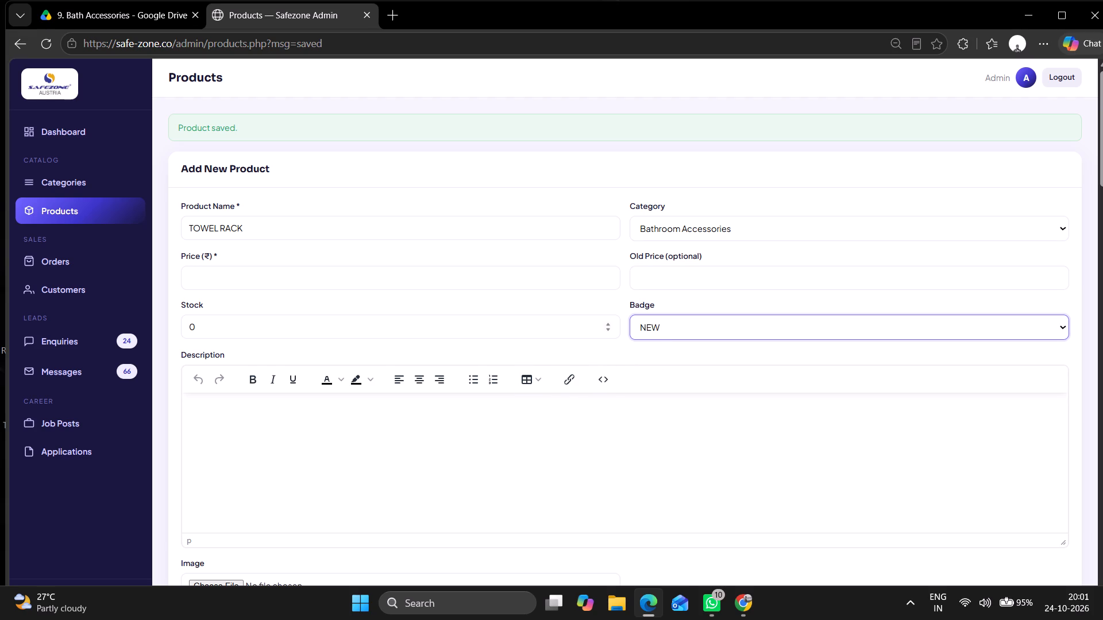
Set the towel rack's stock to 99 and its price to ₹5400.
double_click(490, 328)
key(BackSpace)
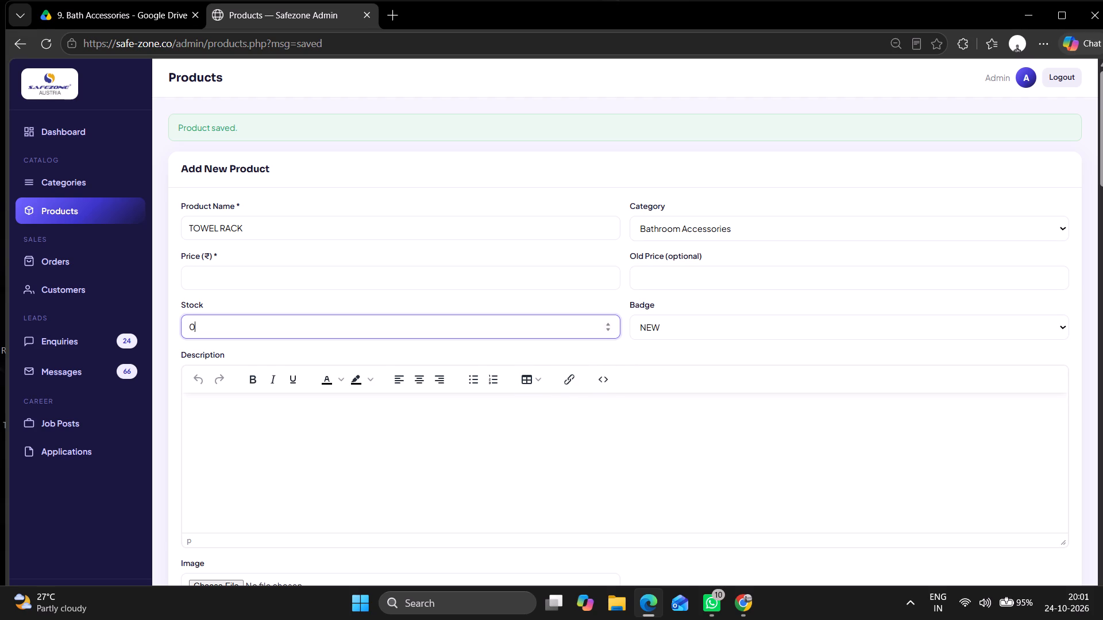
text(99)
click(480, 271)
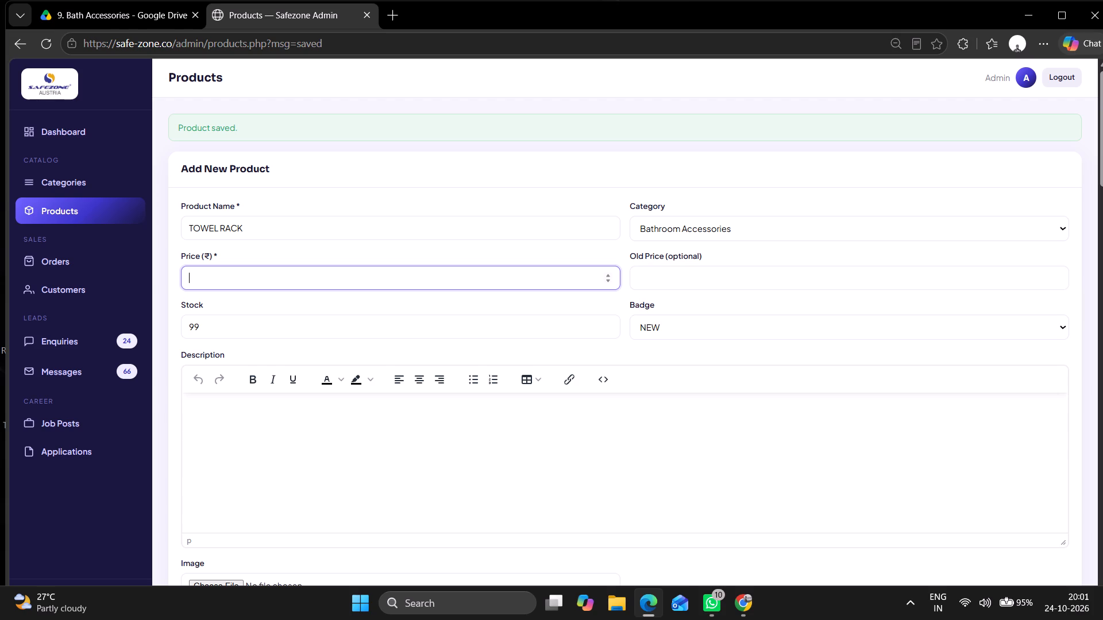
text(5400)
scroll(480, 271, down, 2)
scroll(388, 314, down, 3)
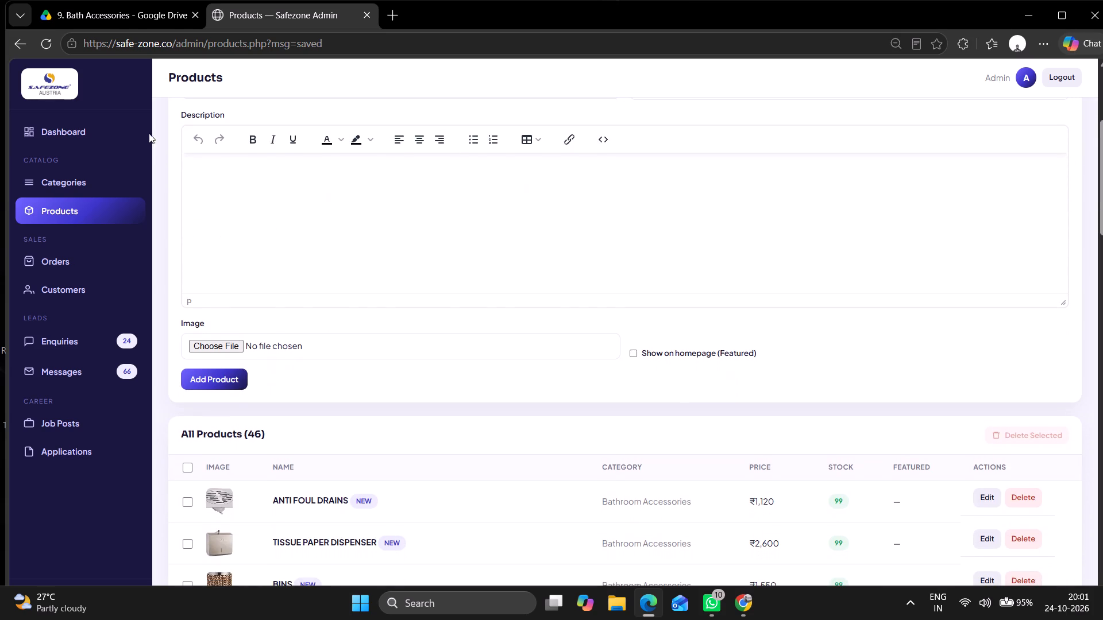
In the 9. Bath Accessories folder in Google Drive, find the towel rack image 2.png and download it.
click(145, 6)
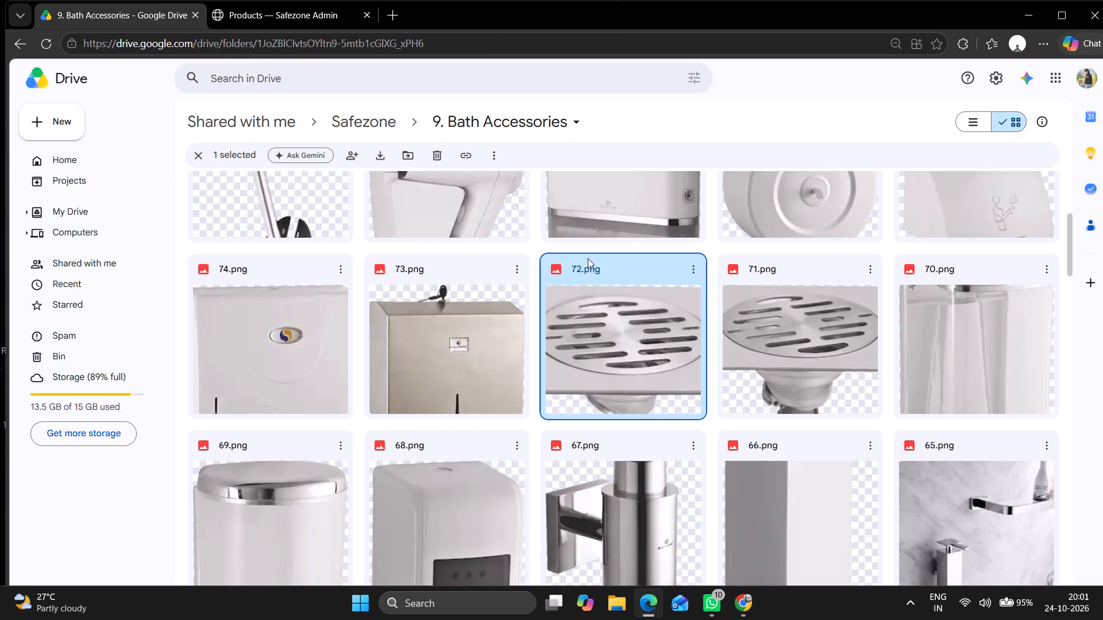
scroll(603, 259, down, 9)
scroll(603, 259, up, 1)
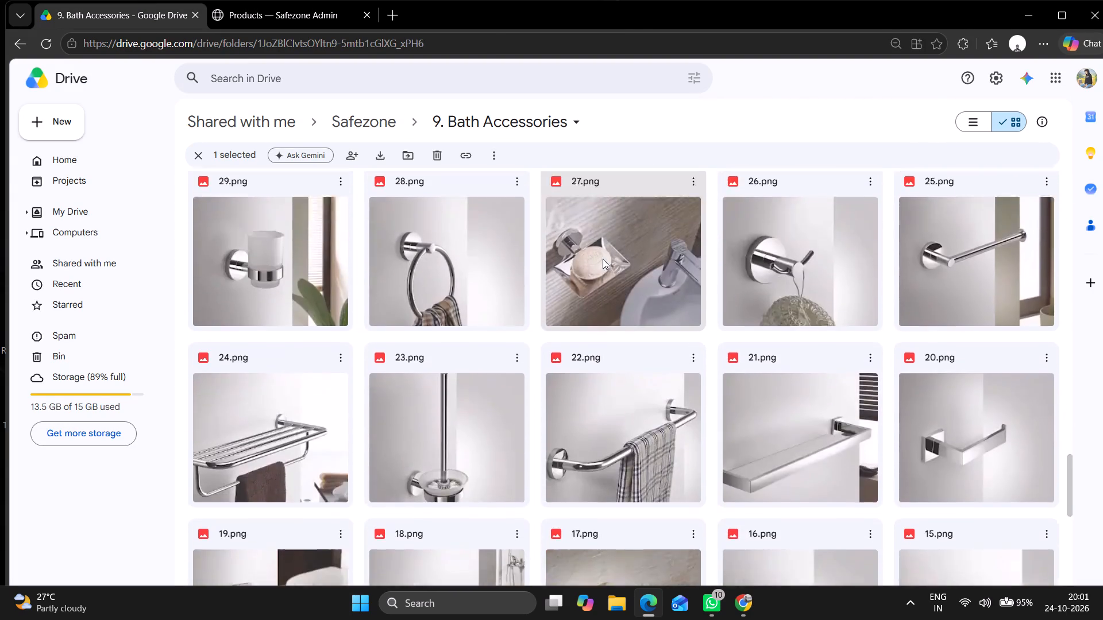
scroll(603, 259, up, 7)
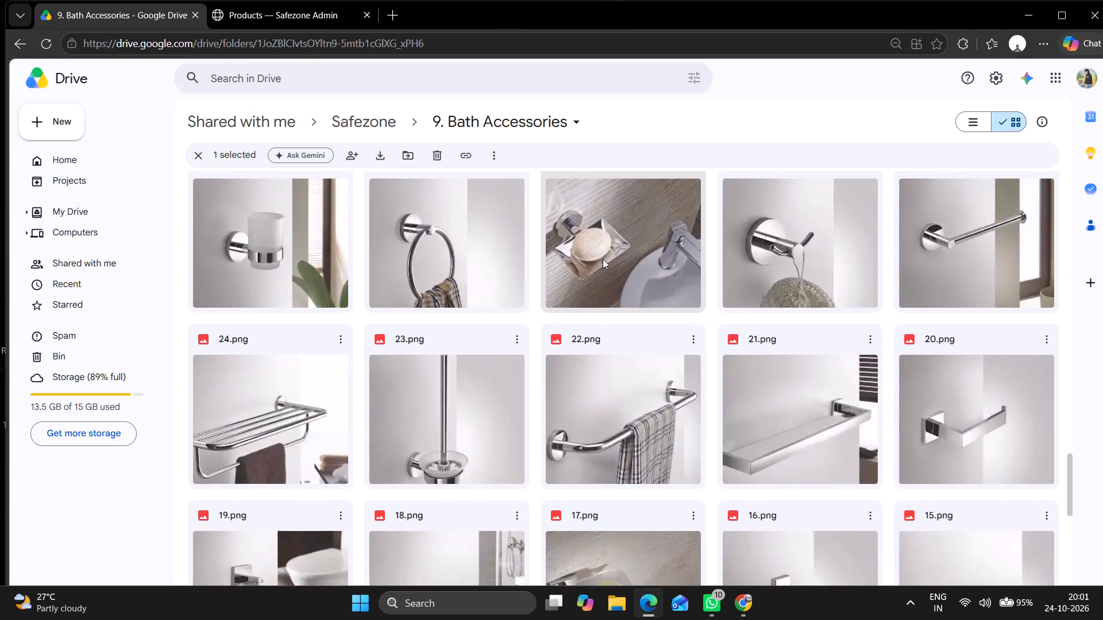
scroll(603, 259, up, 7)
scroll(603, 259, down, 5)
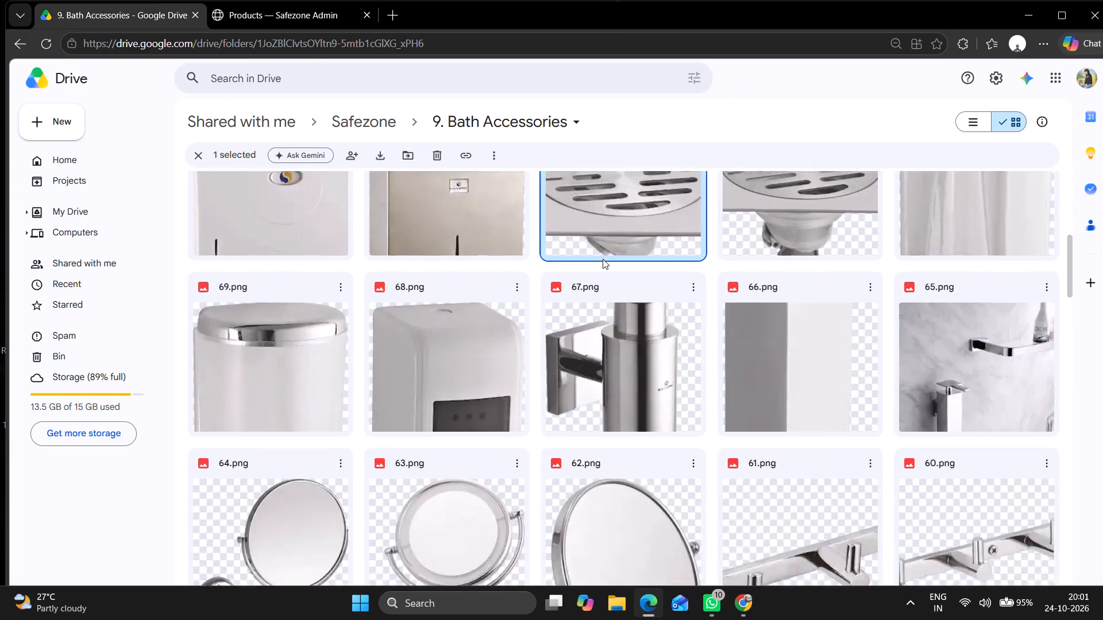
scroll(603, 259, down, 4)
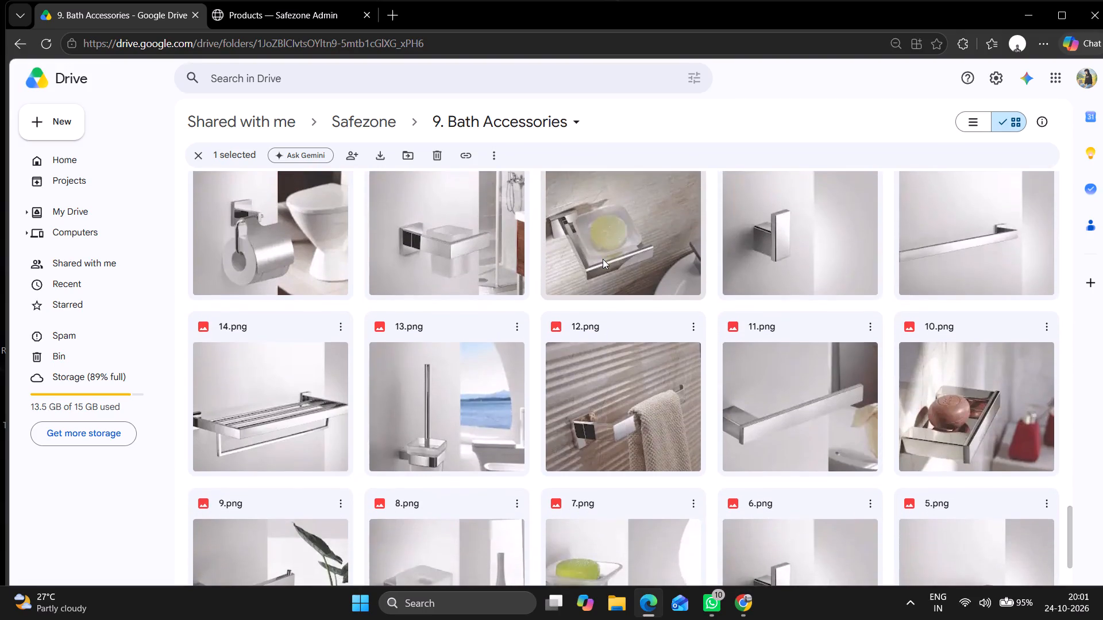
scroll(603, 259, down, 2)
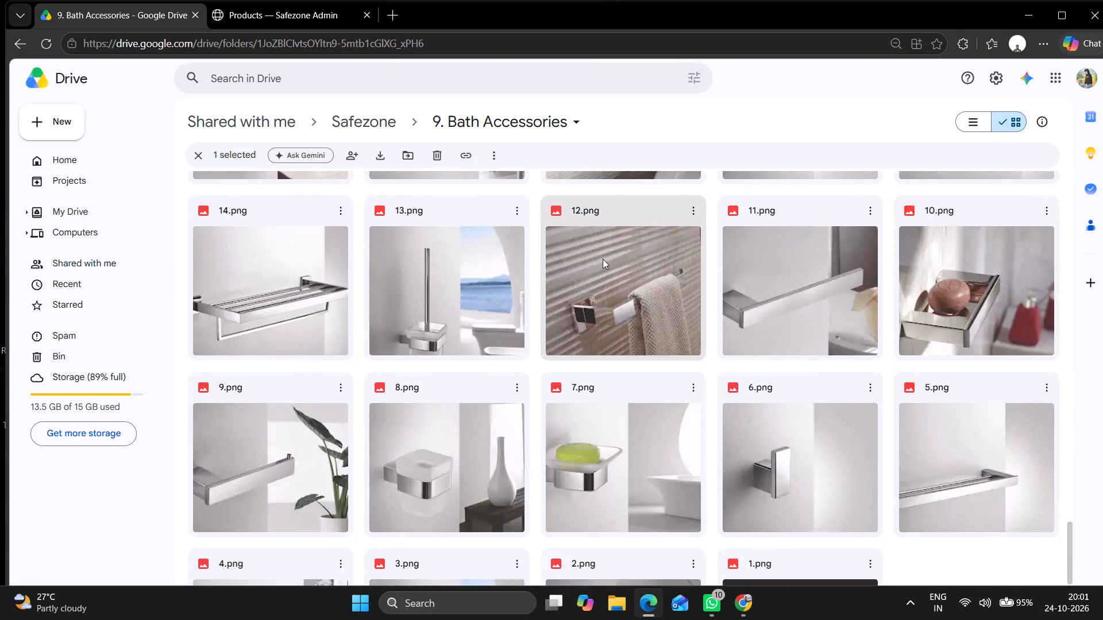
scroll(603, 259, down, 2)
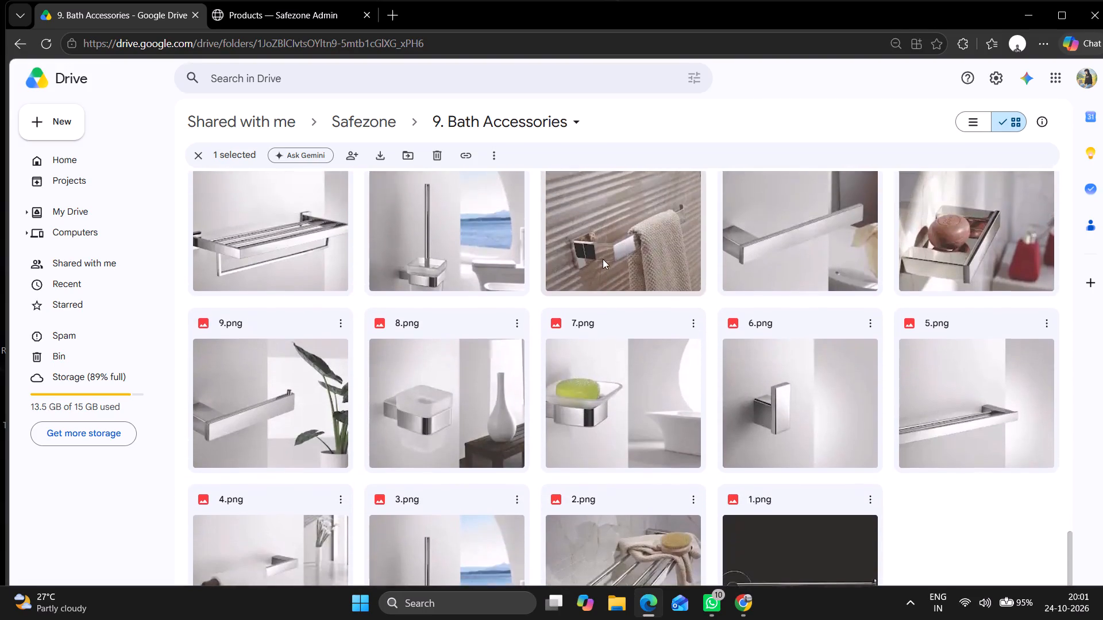
scroll(603, 259, down, 1)
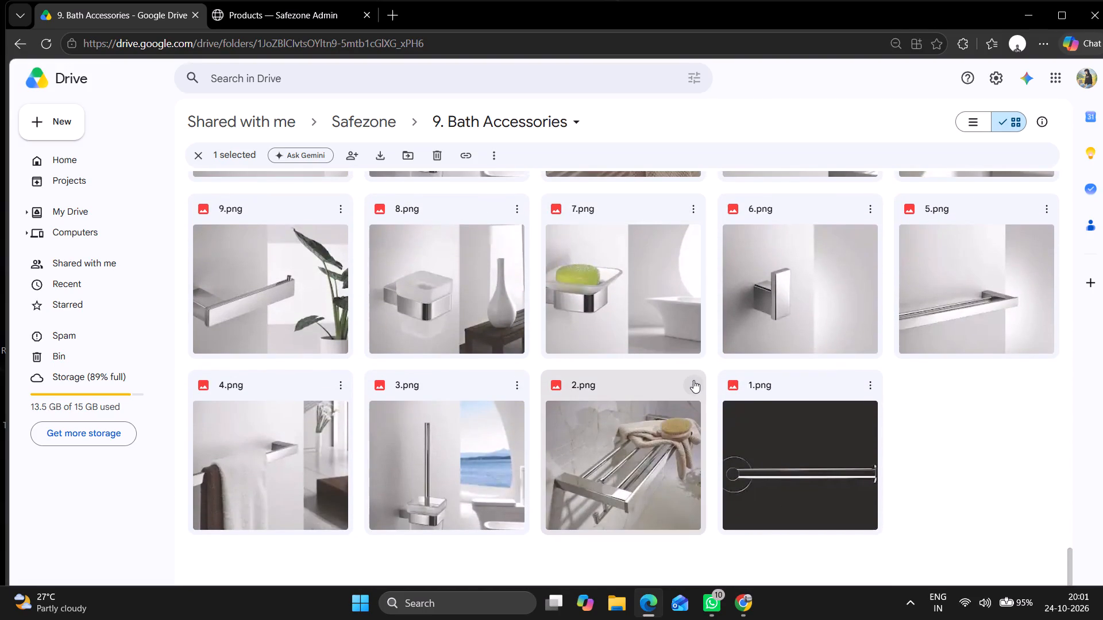
click(695, 380)
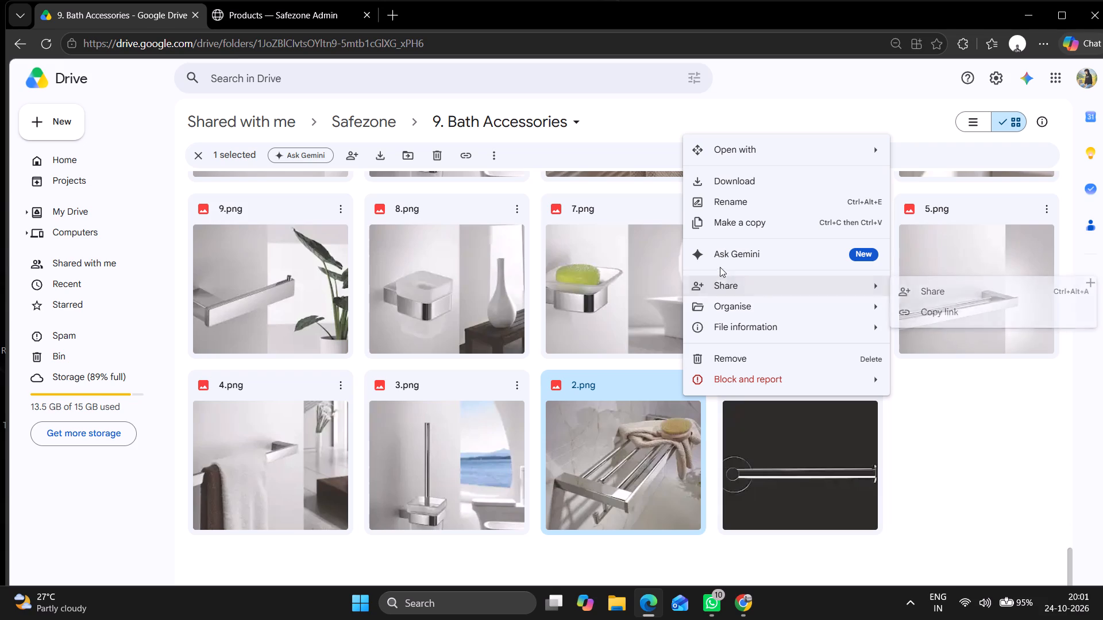
click(734, 183)
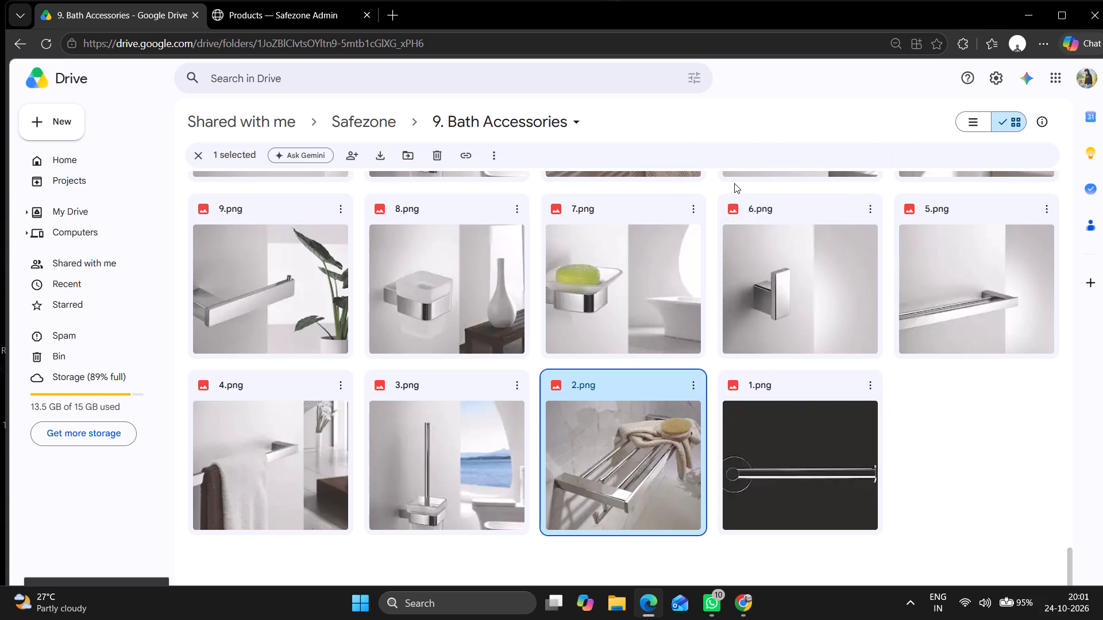
Back in the Safezone Admin product form, attach 2.png from Downloads as the towel rack's image.
click(292, 17)
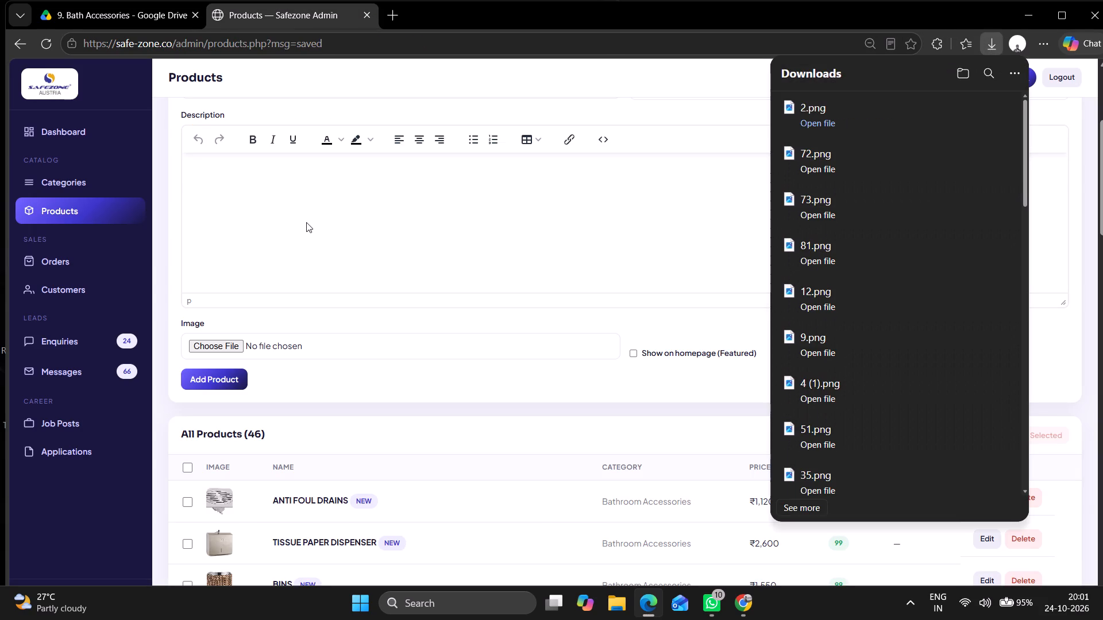
click(223, 343)
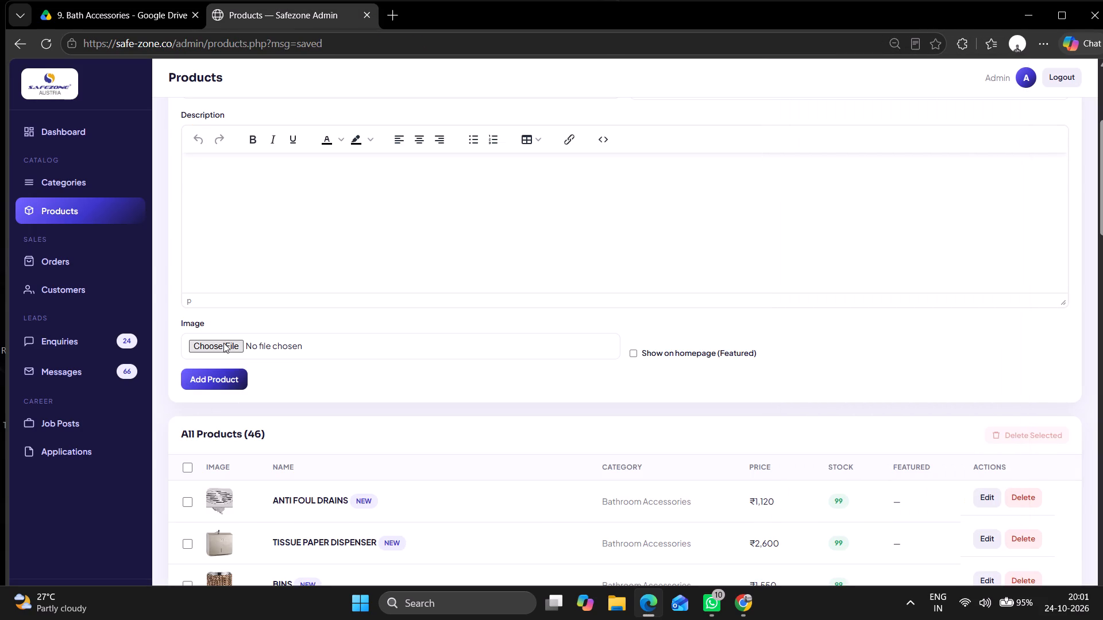
click(261, 121)
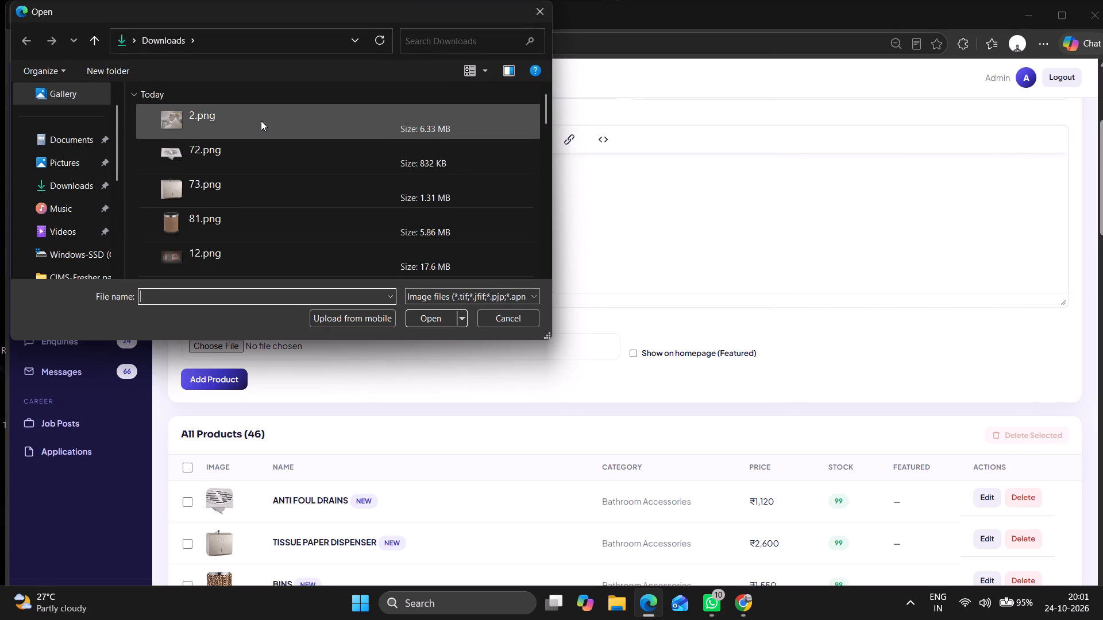
click(437, 323)
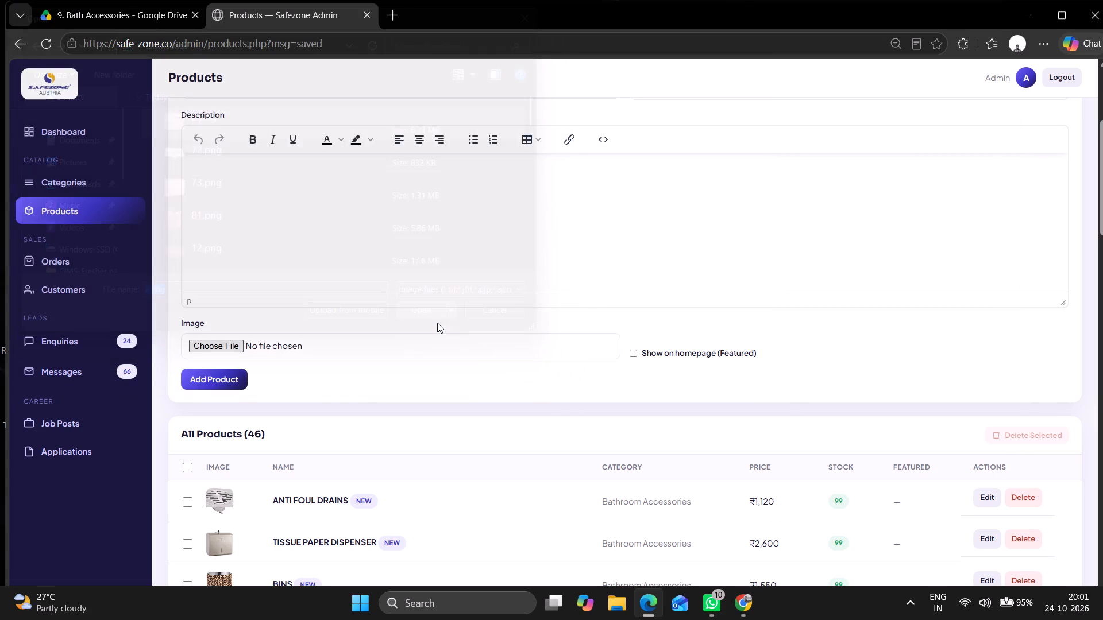
Review and add the completed TOWEL RACK product to the catalogue, and check its entry in the All Products list.
scroll(437, 323, up, 3)
scroll(437, 323, down, 1)
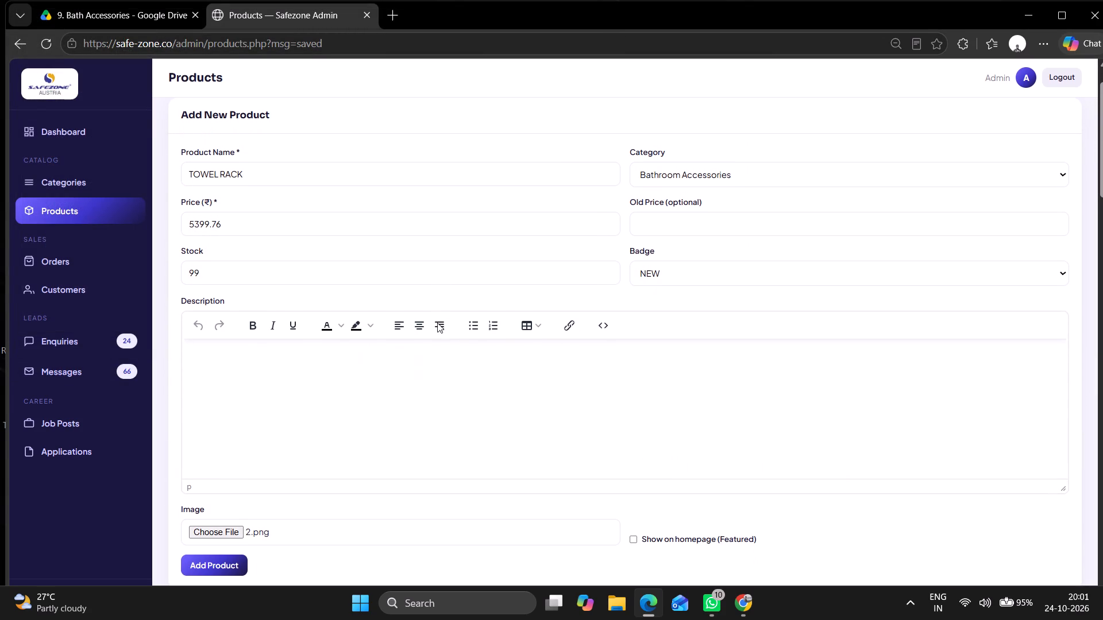
scroll(437, 323, down, 2)
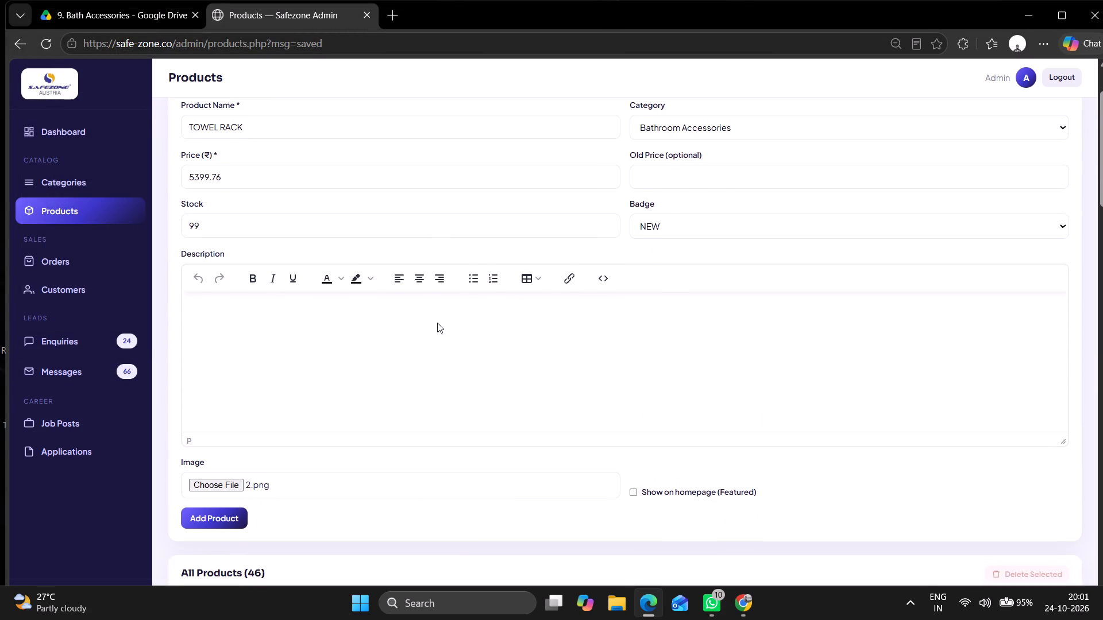
scroll(437, 323, down, 2)
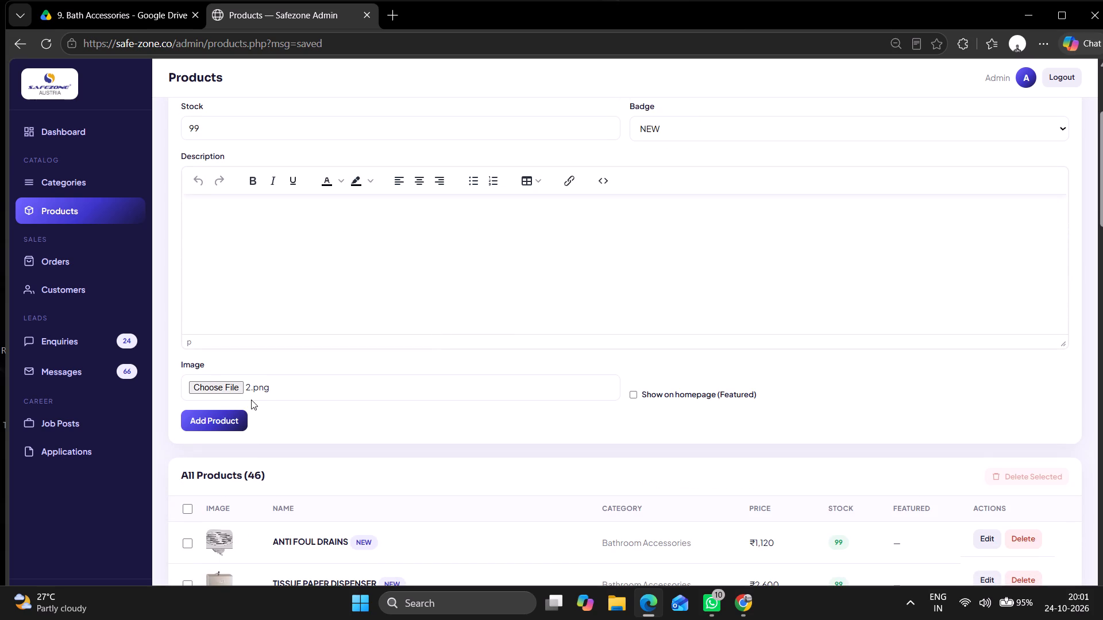
click(232, 412)
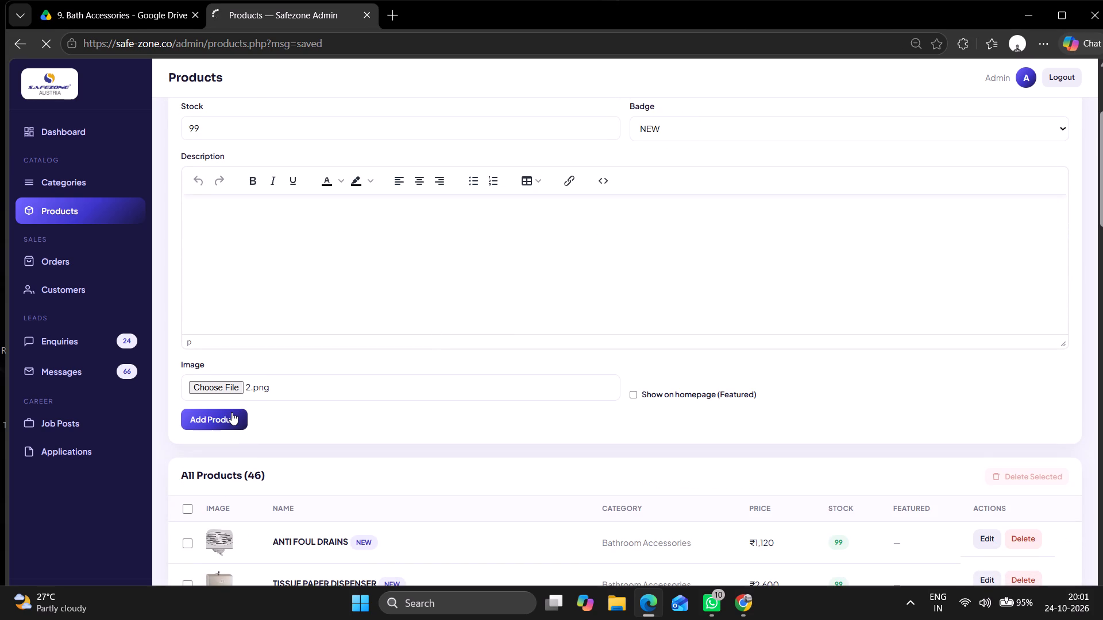
scroll(232, 412, down, 6)
scroll(232, 412, up, 1)
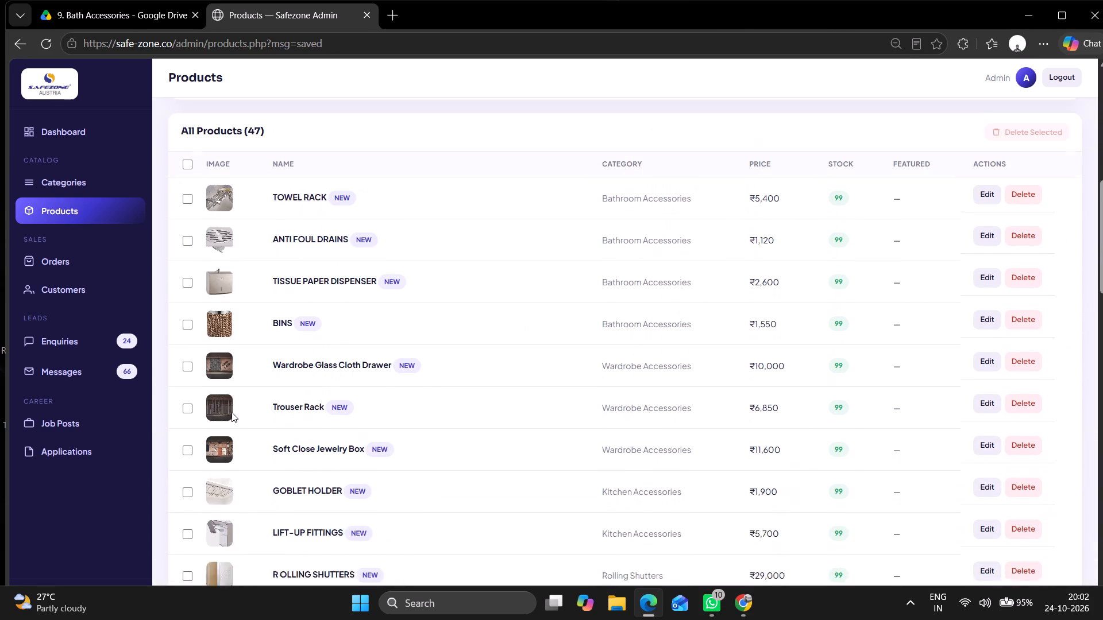
scroll(232, 412, up, 1)
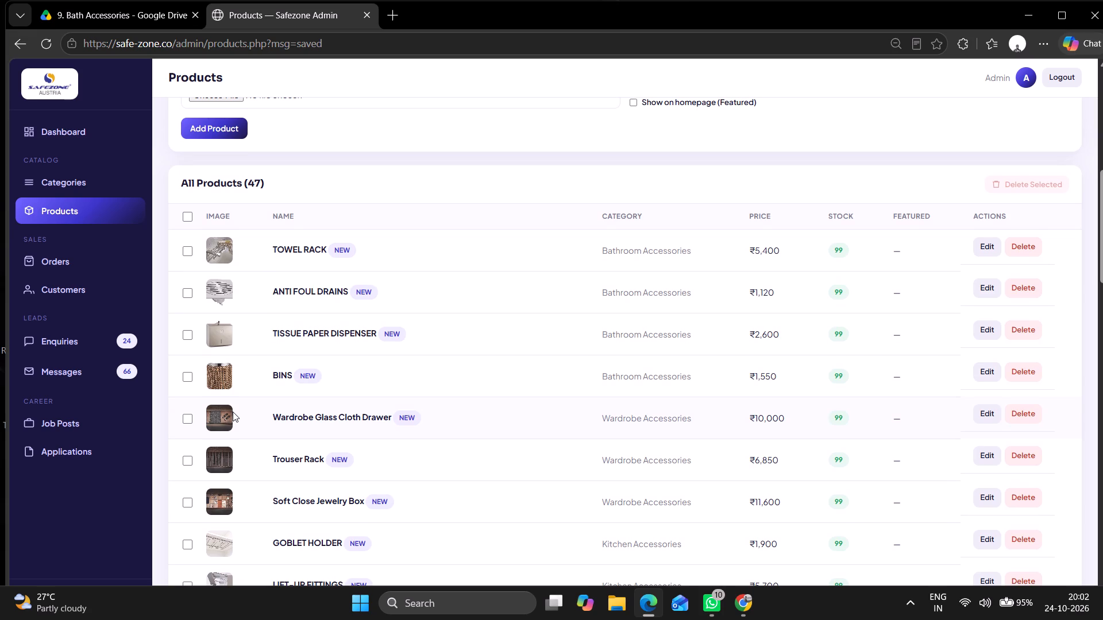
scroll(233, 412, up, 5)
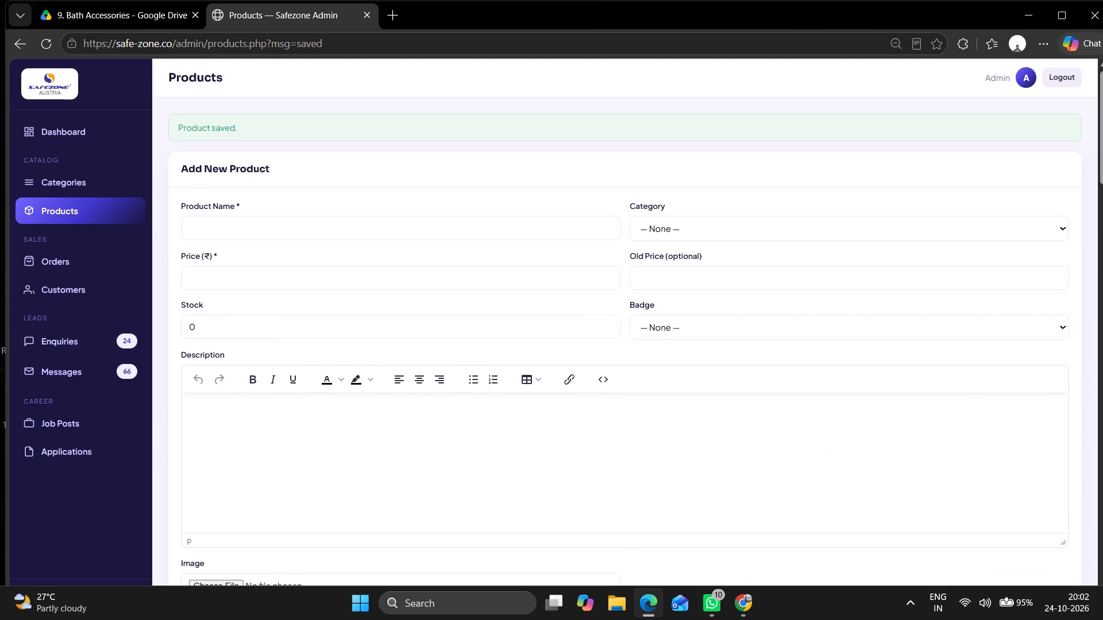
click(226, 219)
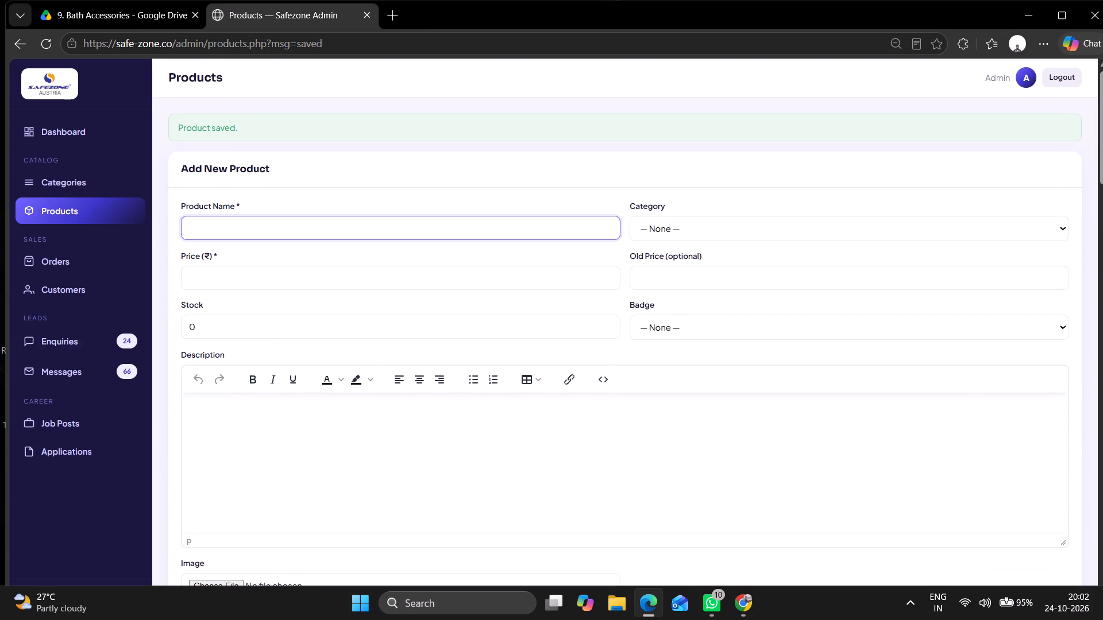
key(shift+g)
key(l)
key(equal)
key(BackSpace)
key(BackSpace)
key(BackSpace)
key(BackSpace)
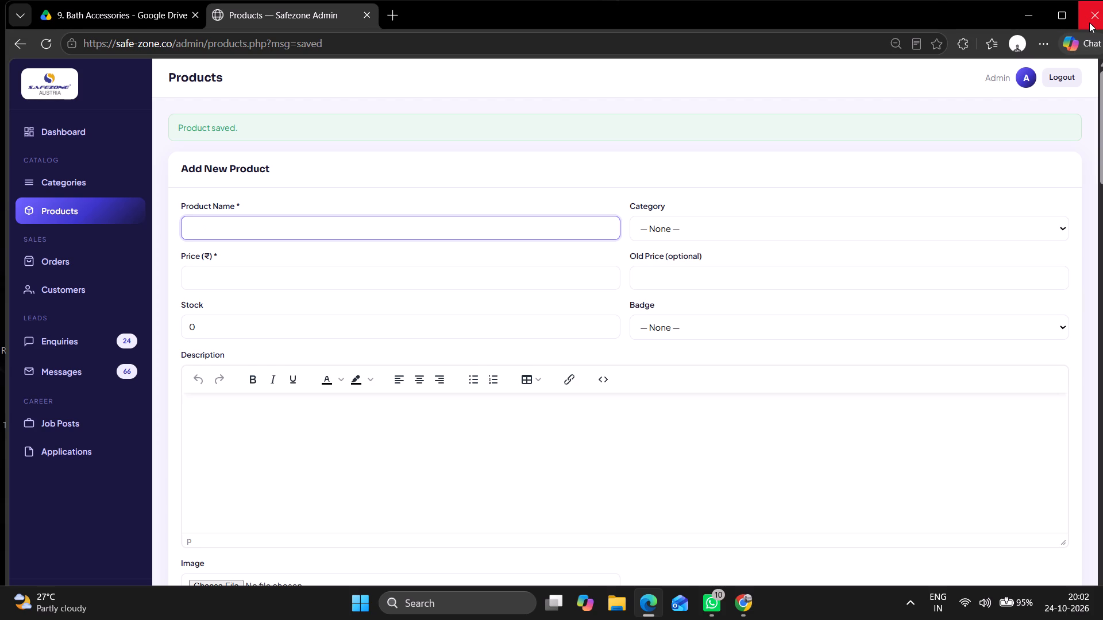
Close the Edge window with the product admin, the Chrome window with WhatsApp Web, and the WhatsApp desktop window.
click(1089, 22)
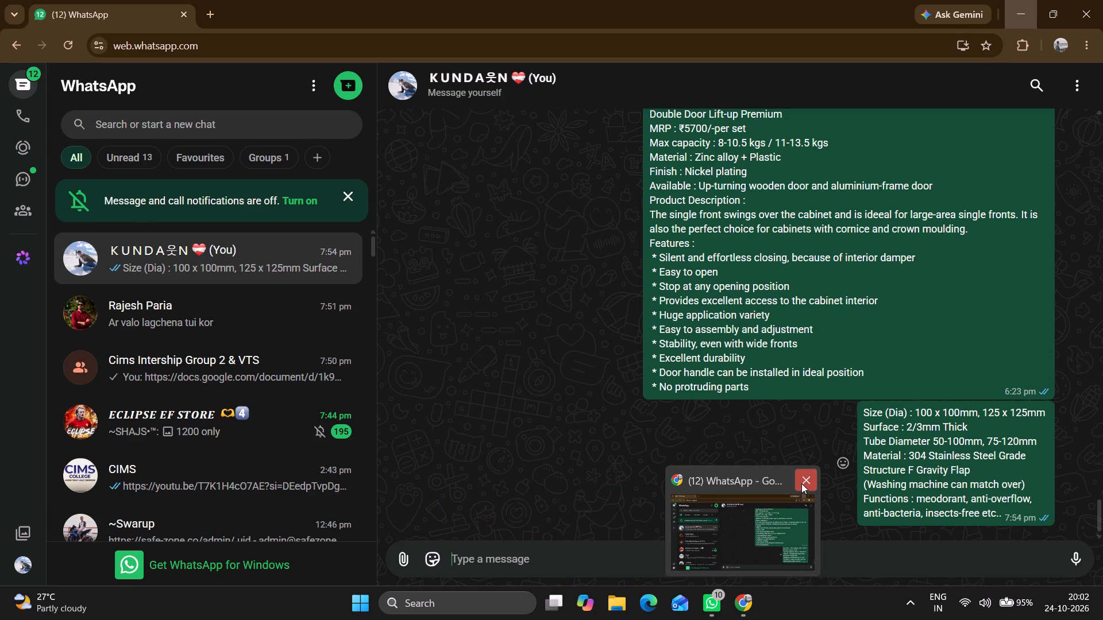
click(801, 483)
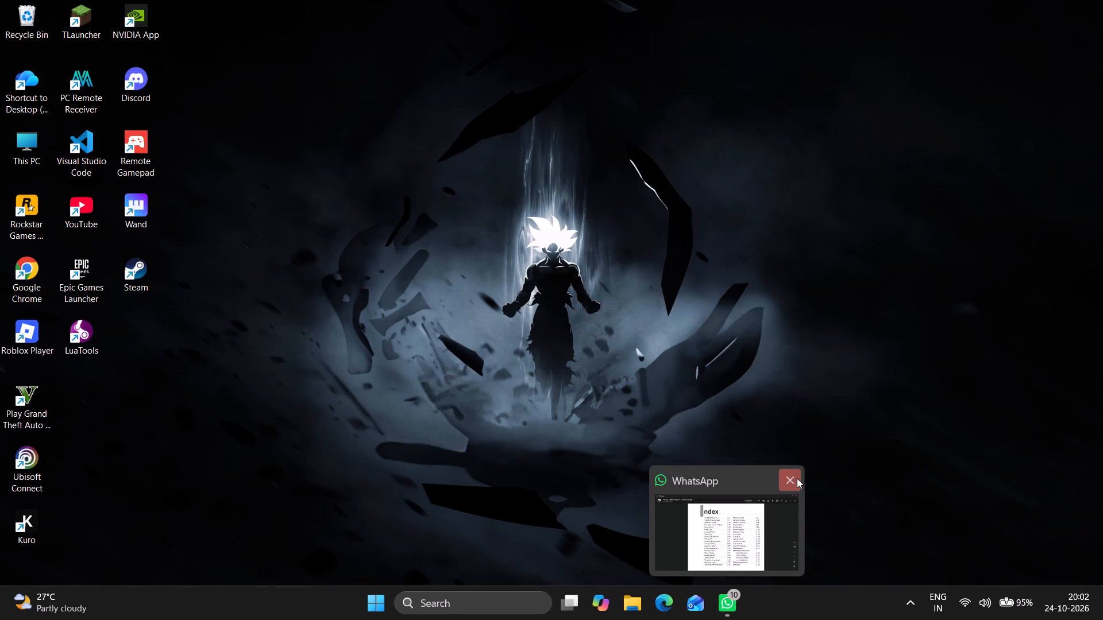
click(797, 478)
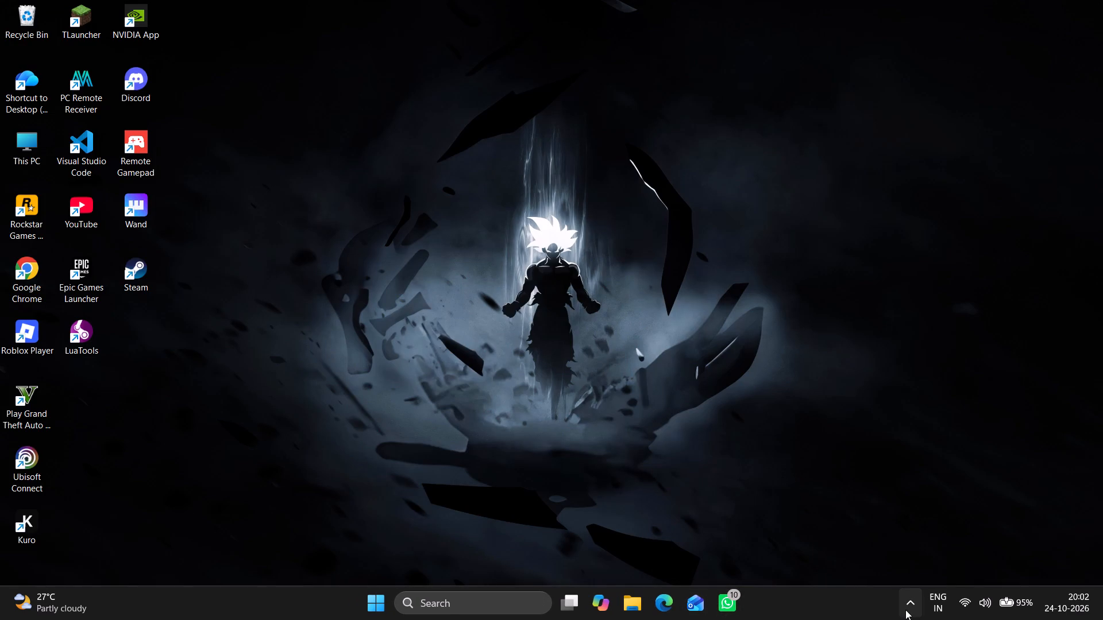
Show the hidden system tray icons.
click(905, 610)
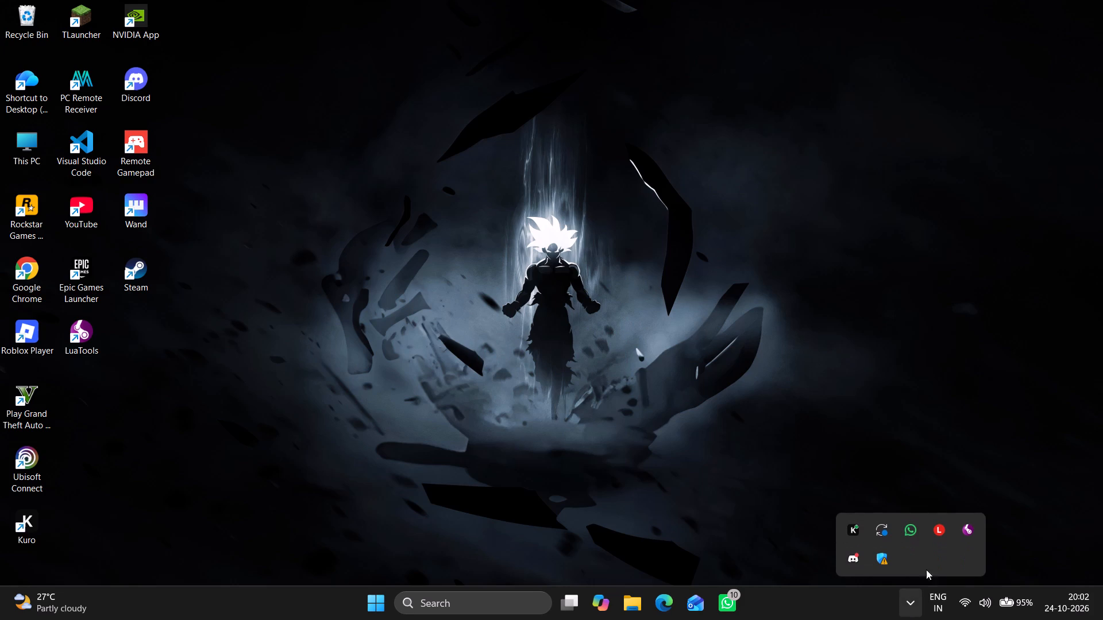